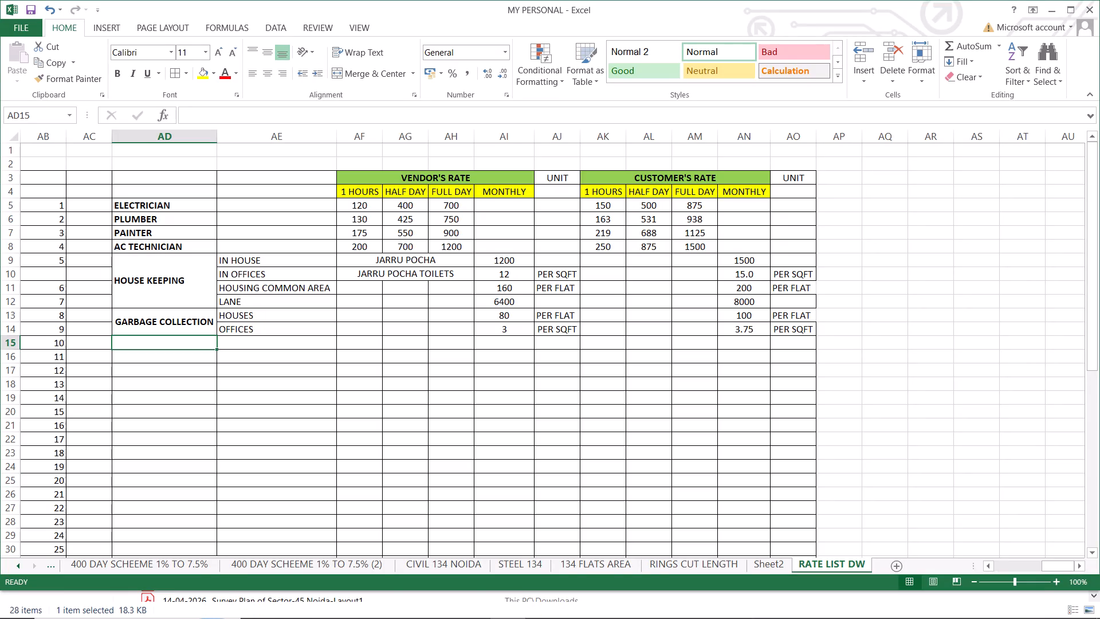
# Enter DEEP CLEENING as a new service in cell AD15 and make it bold.
pyautogui.write('DEEP CLEE')
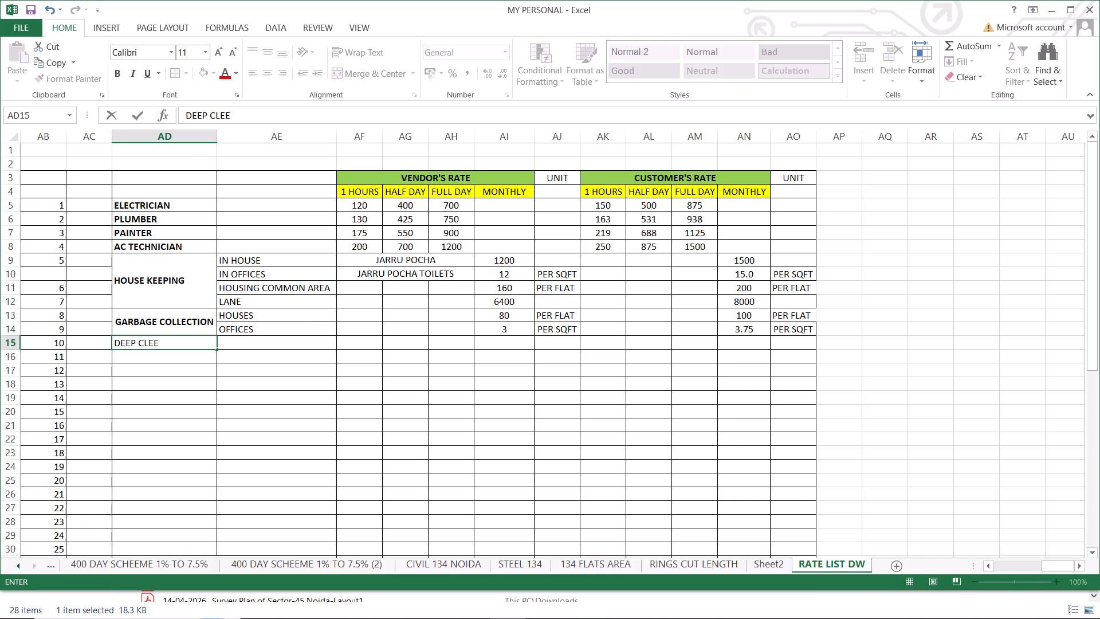
pyautogui.press('n')
pyautogui.write('ING')
pyautogui.click(202, 370)
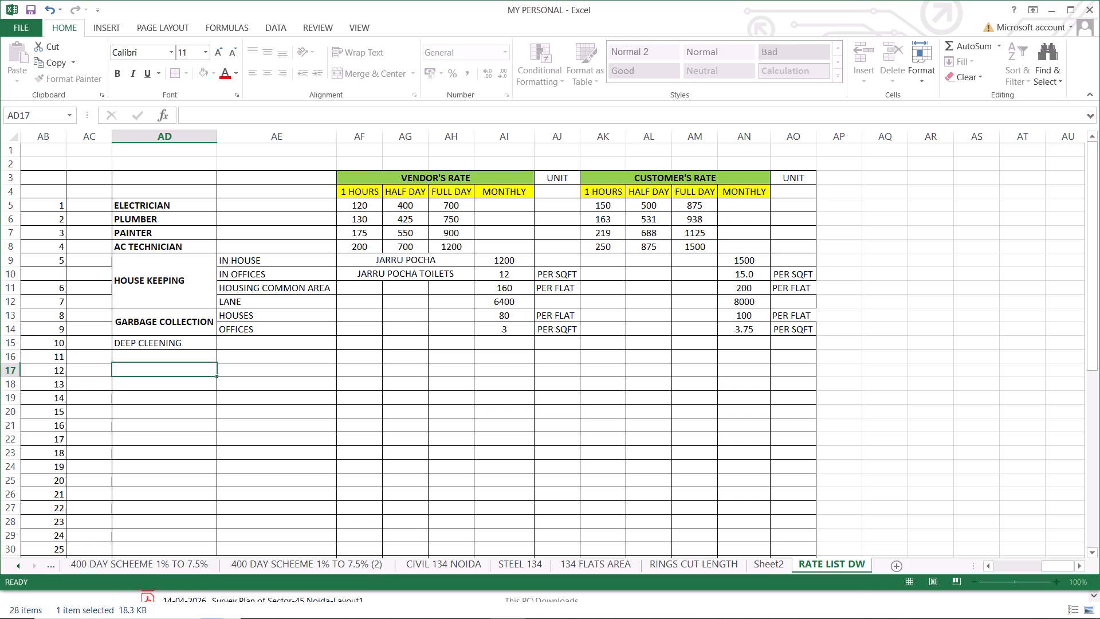
pyautogui.click(245, 347)
pyautogui.click(172, 350)
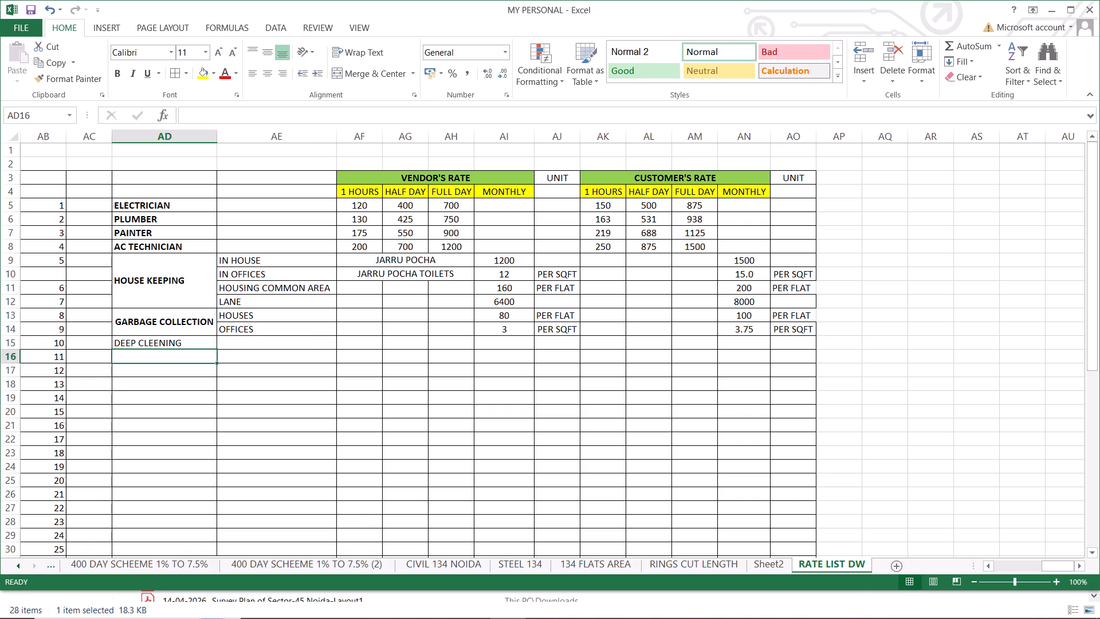
pyautogui.click(167, 346)
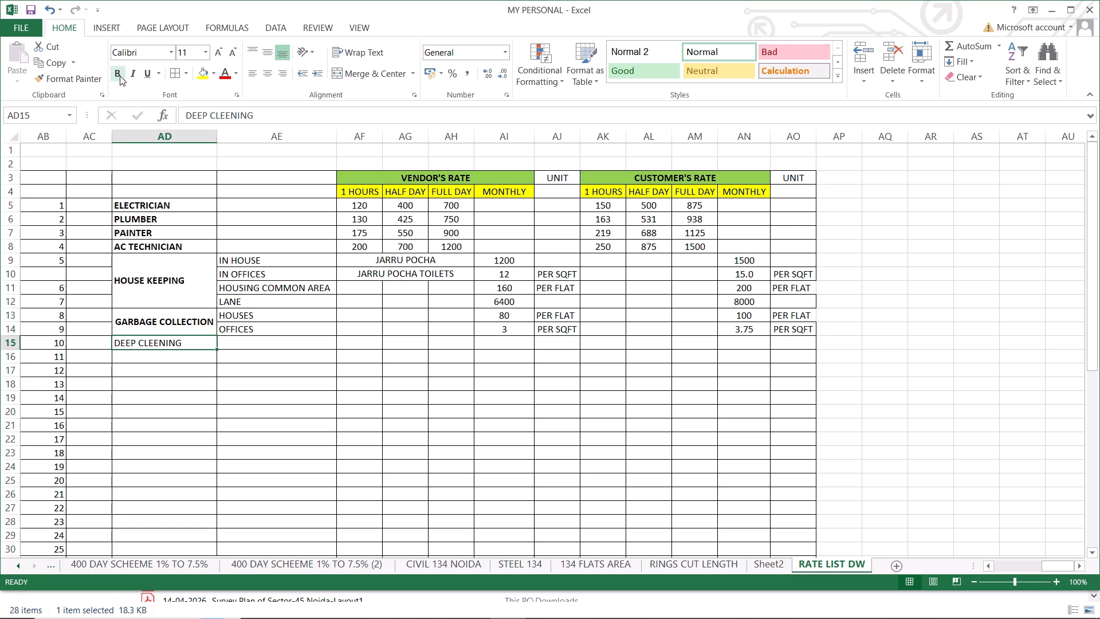
pyautogui.click(120, 76)
# Copy the HOUSES and OFFICES labels from the garbage collection rows into AE15:AE16 beside DEEP CLEENING.
pyautogui.click(281, 341)
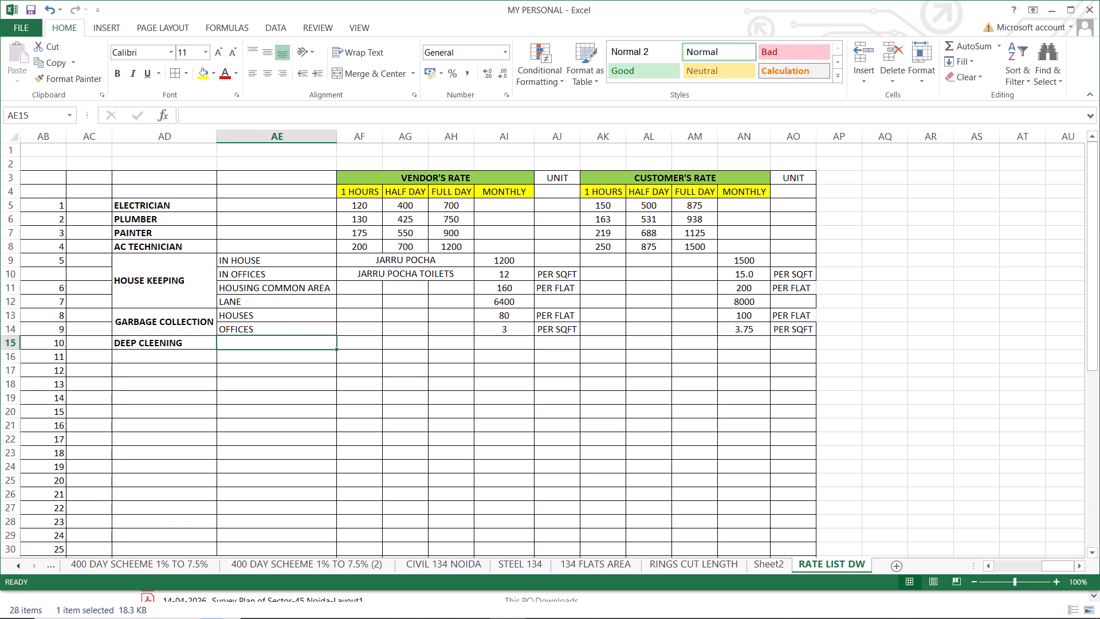
pyautogui.moveTo(272, 311); pyautogui.dragTo(266, 324)
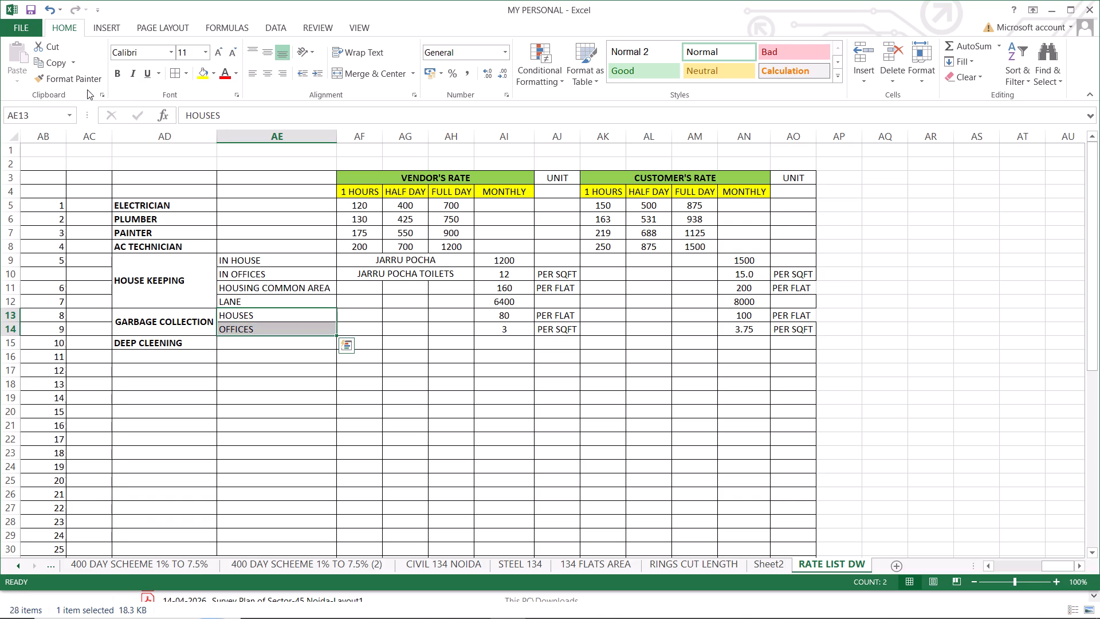
pyautogui.click(57, 66)
pyautogui.click(264, 341)
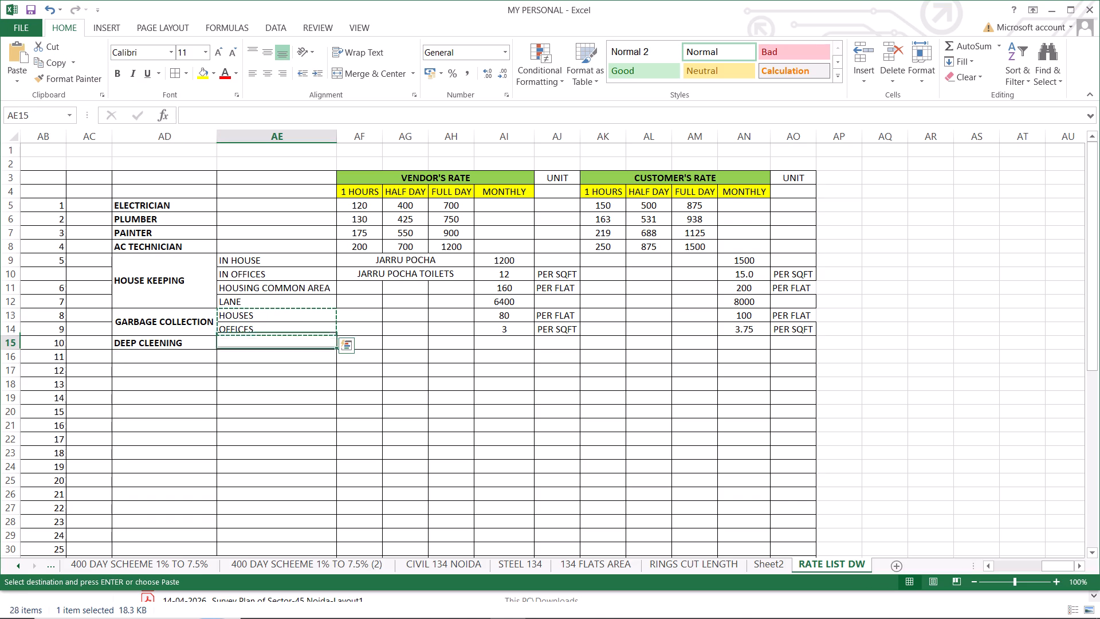
pyautogui.press('Return')
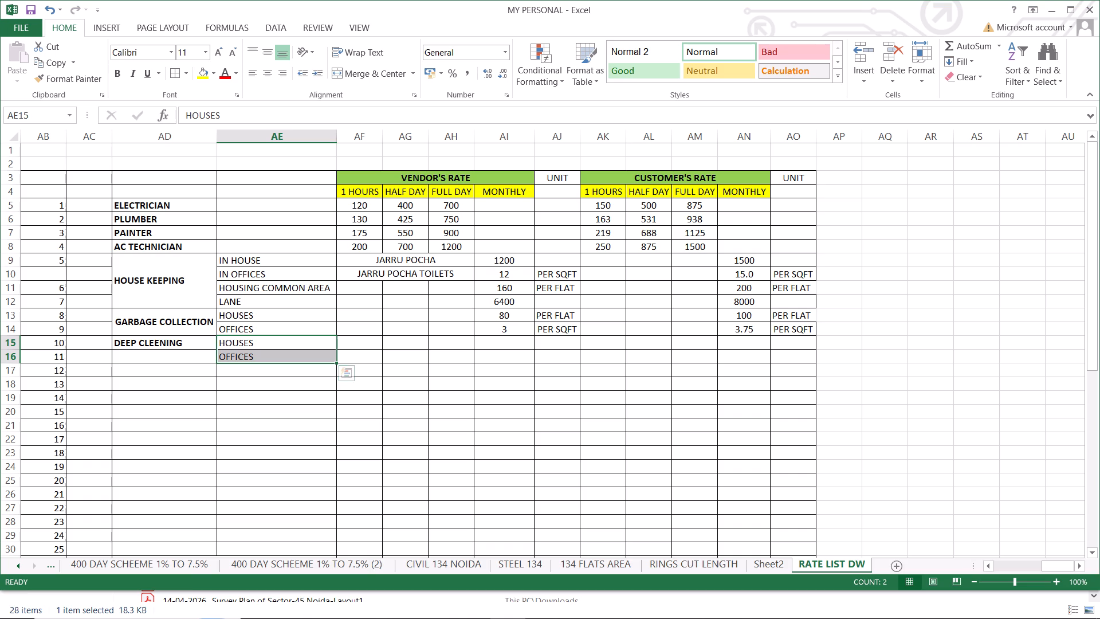
# Merge AD15:AD16 for the DEEP CLEENING label and align it left and vertically centred.
pyautogui.moveTo(187, 344); pyautogui.dragTo(190, 355)
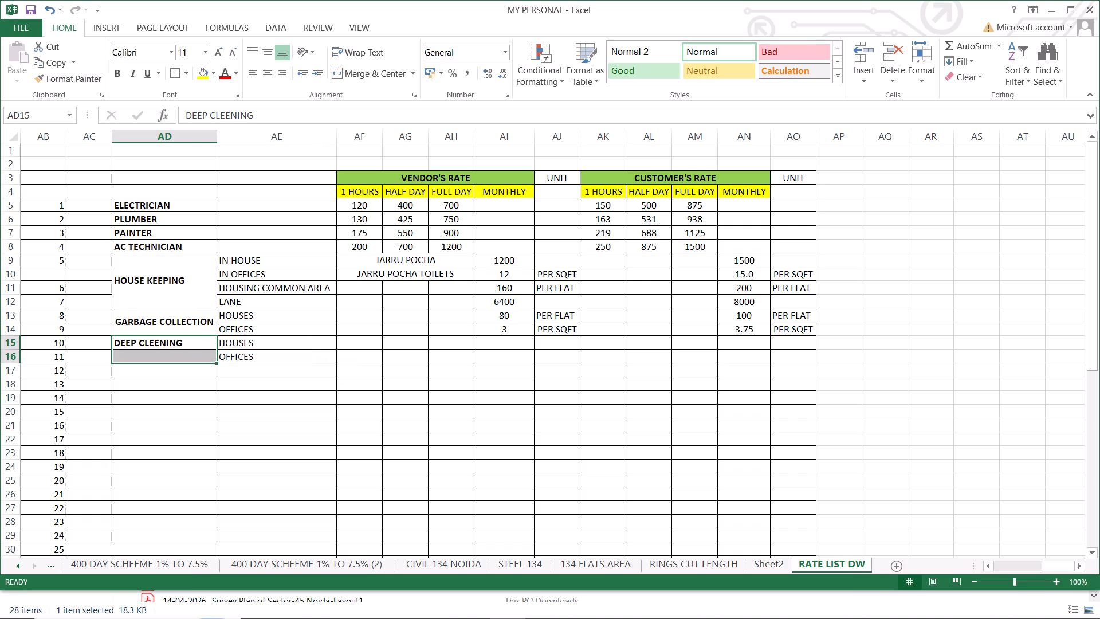
pyautogui.click(357, 74)
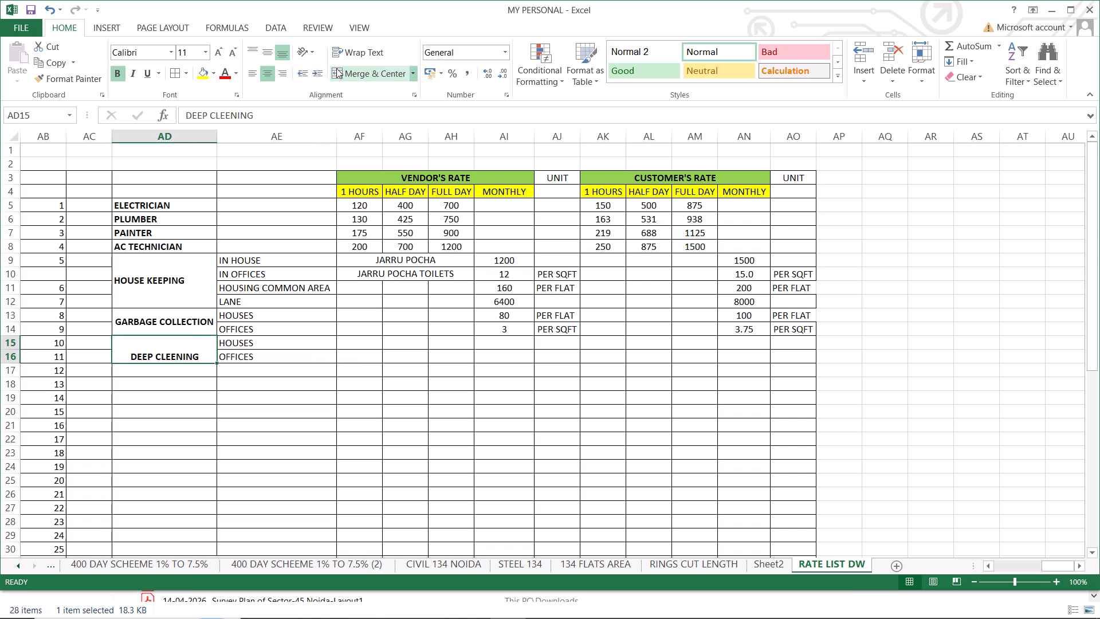
pyautogui.click(253, 72)
pyautogui.click(264, 54)
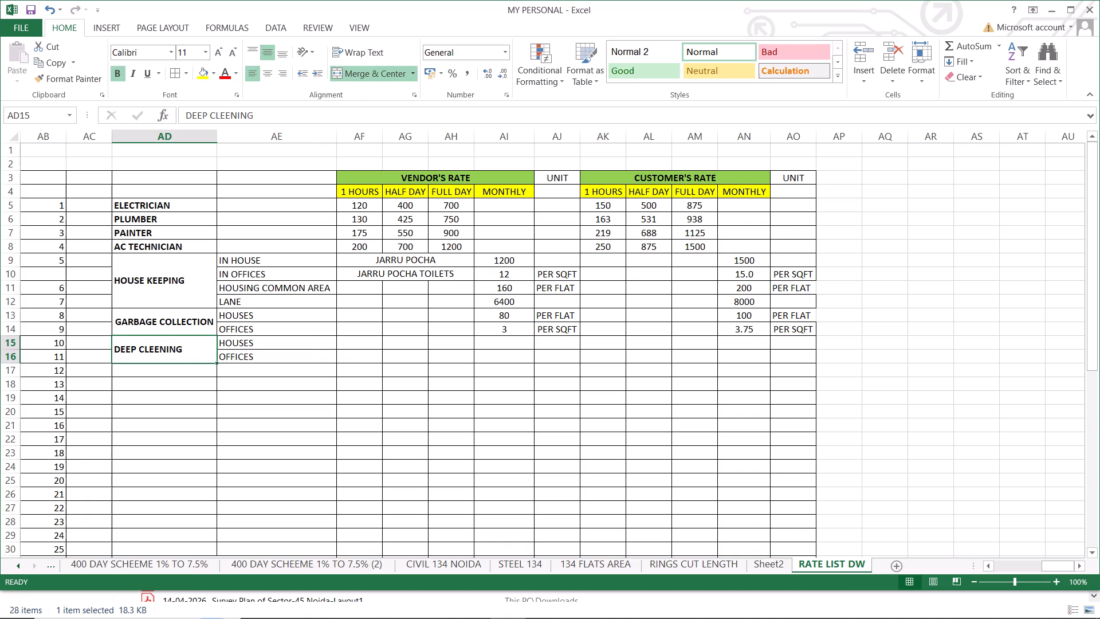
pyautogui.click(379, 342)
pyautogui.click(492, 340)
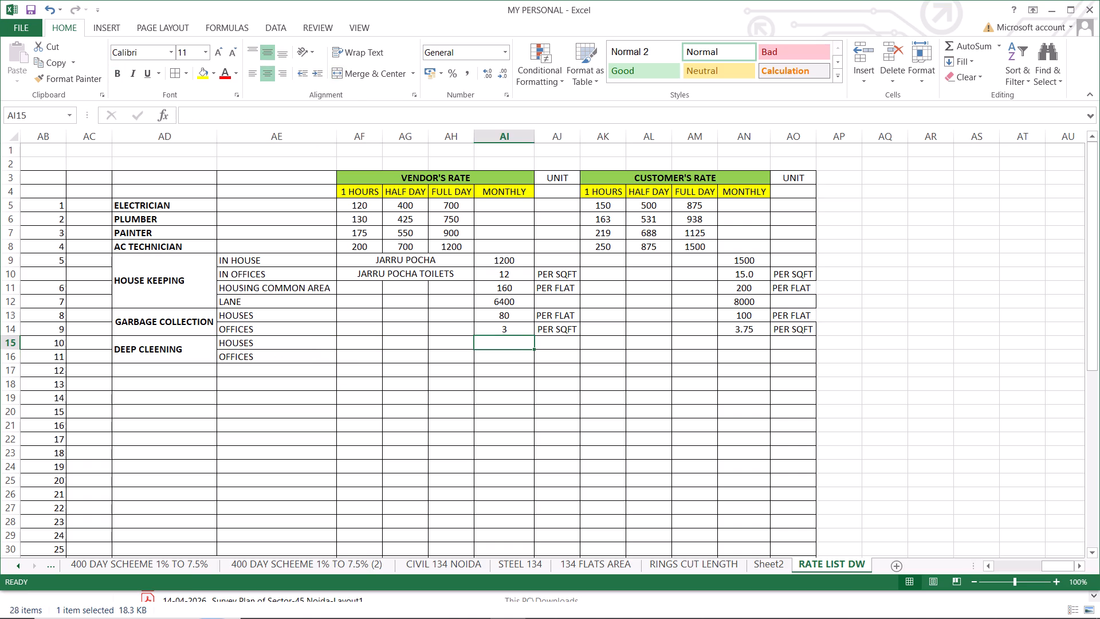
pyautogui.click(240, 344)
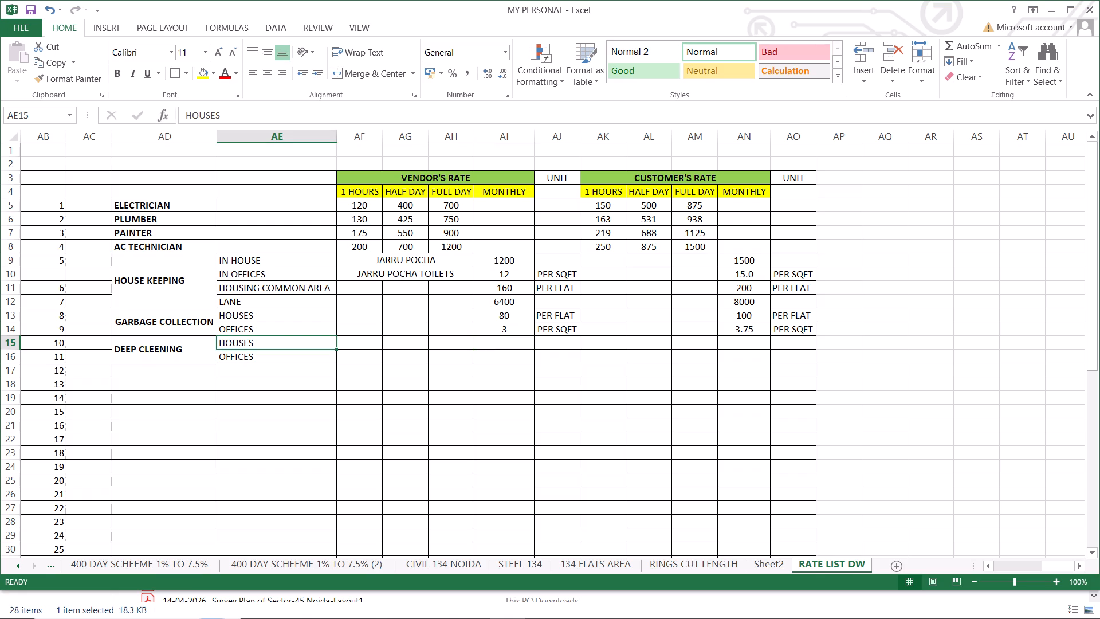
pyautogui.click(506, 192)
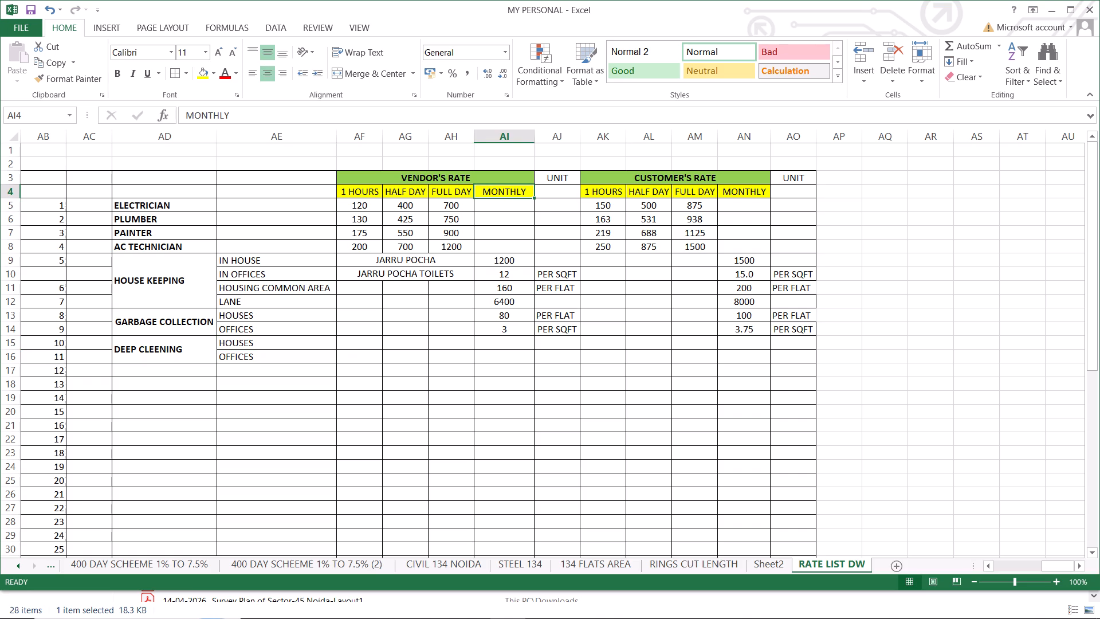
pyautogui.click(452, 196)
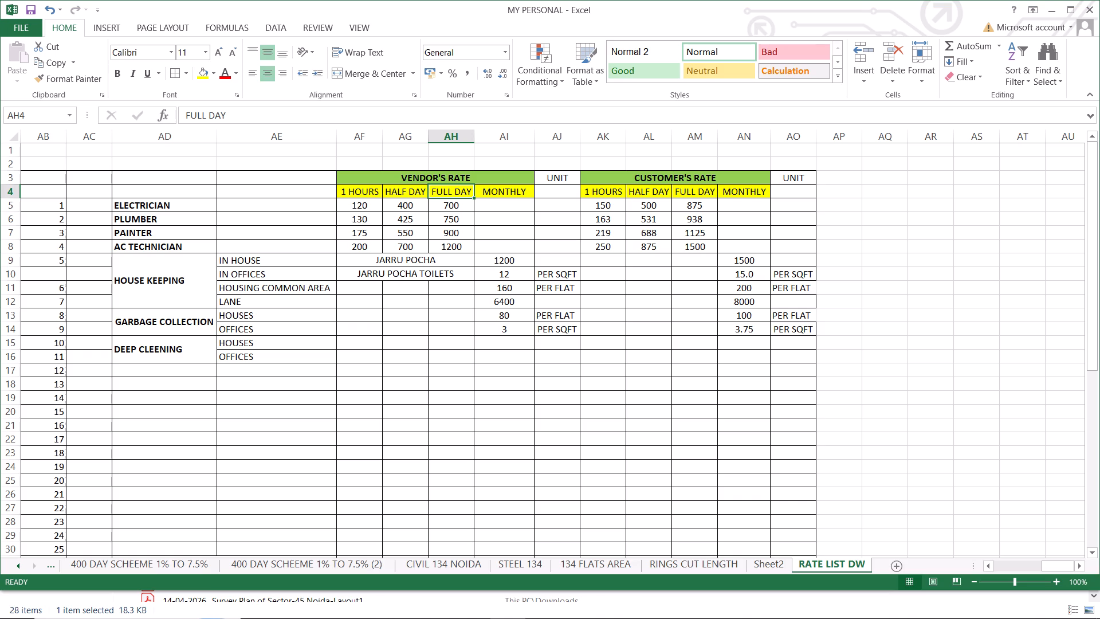
# Insert a new column between FULL DAY and MONTHLY in the vendor's rate section.
pyautogui.click(520, 135)
pyautogui.rightClick(521, 135)
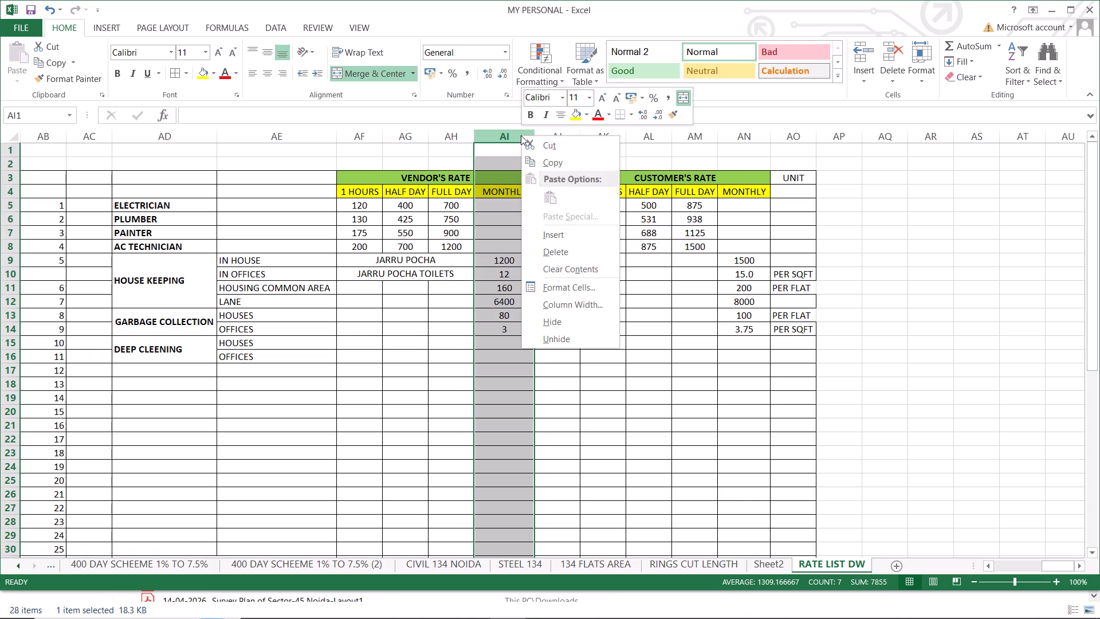
pyautogui.click(549, 233)
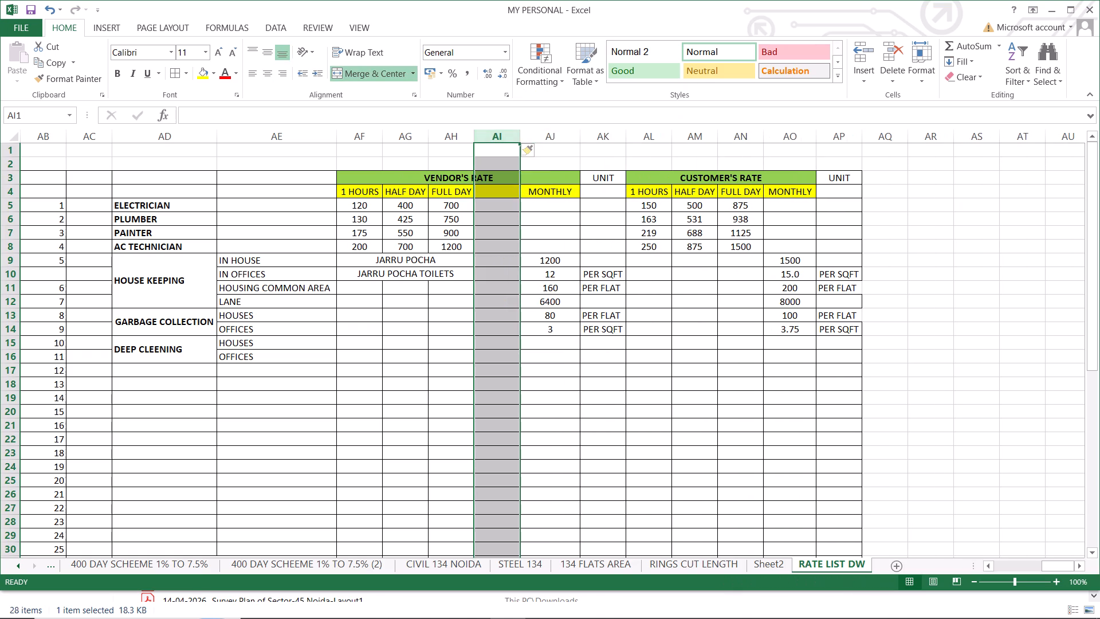
pyautogui.click(496, 271)
pyautogui.click(497, 258)
pyautogui.click(497, 303)
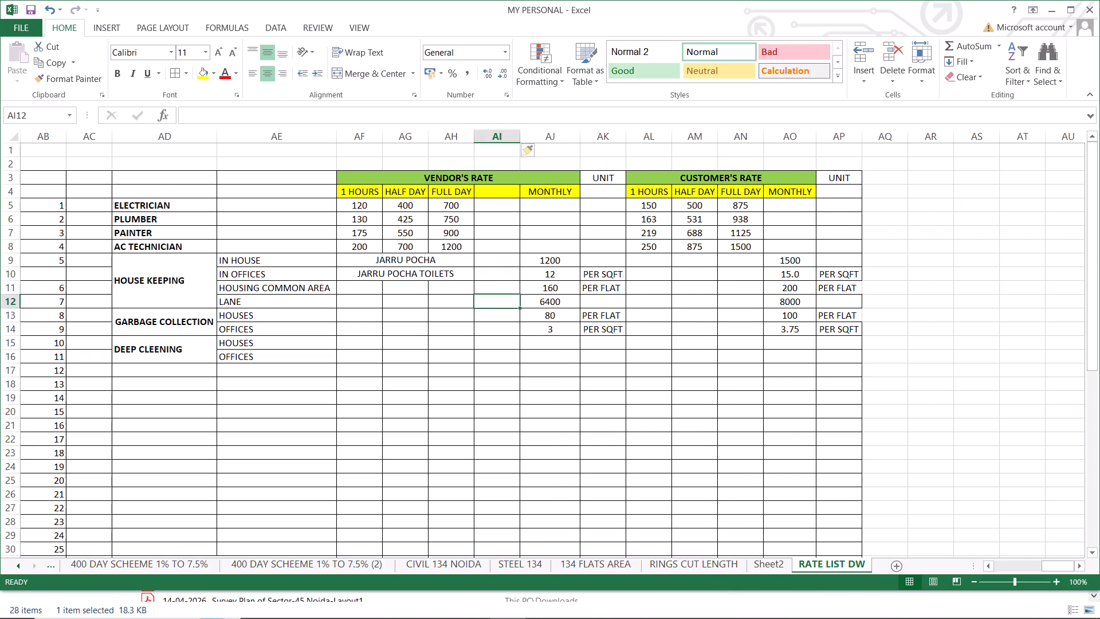
# Enter the header FULL WORK in cell AI4 and widen column AI to fit the text.
pyautogui.click(496, 194)
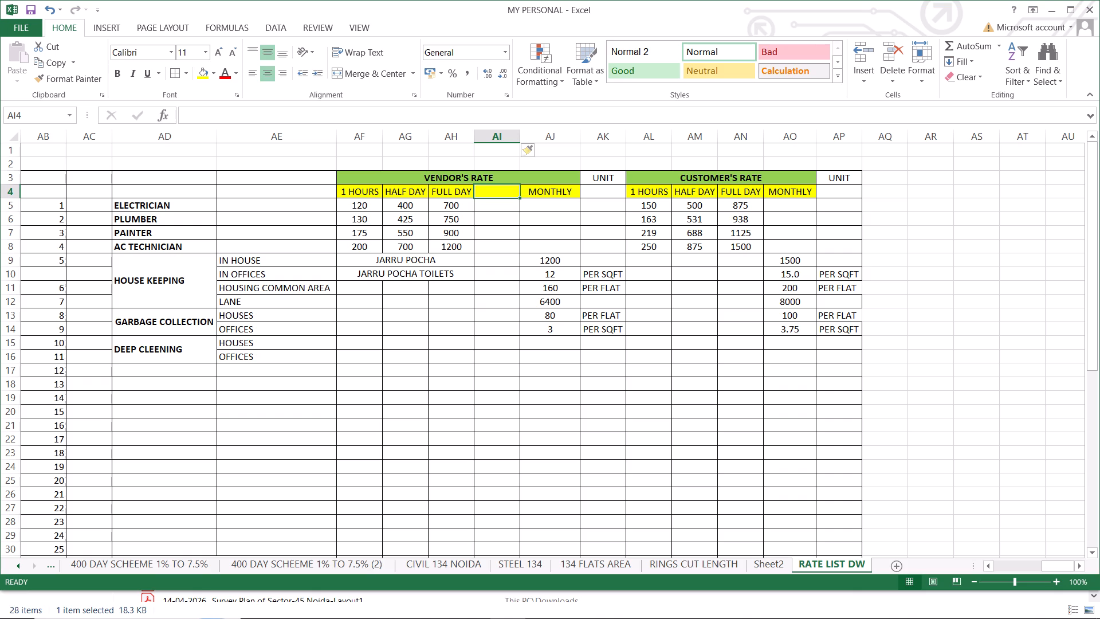
pyautogui.write('FULL W')
pyautogui.write('OR')
pyautogui.press('k')
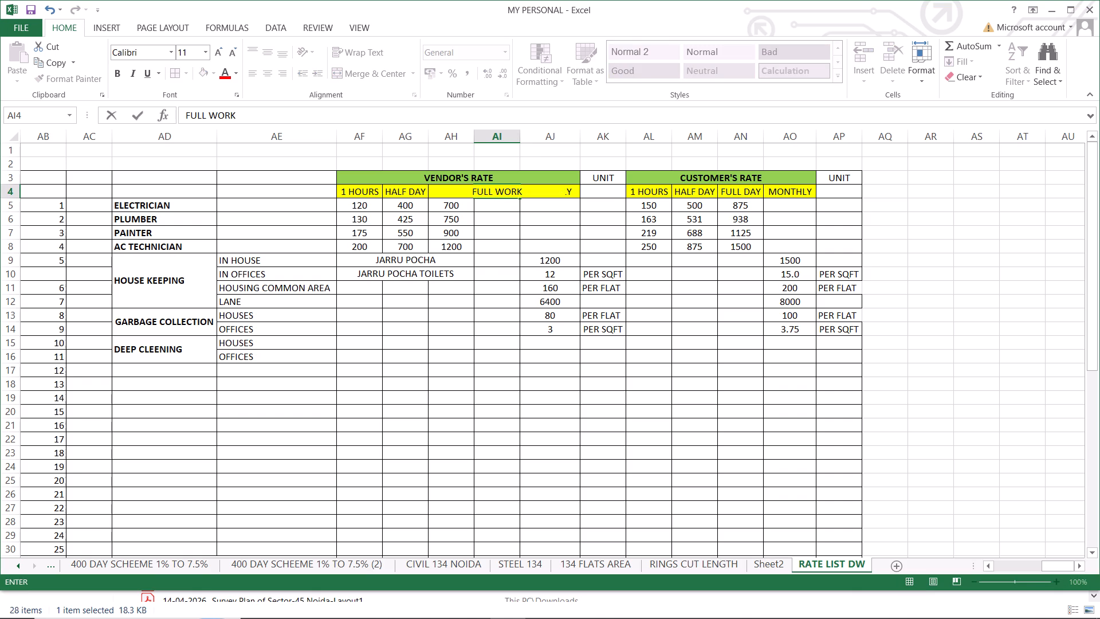
pyautogui.click(510, 374)
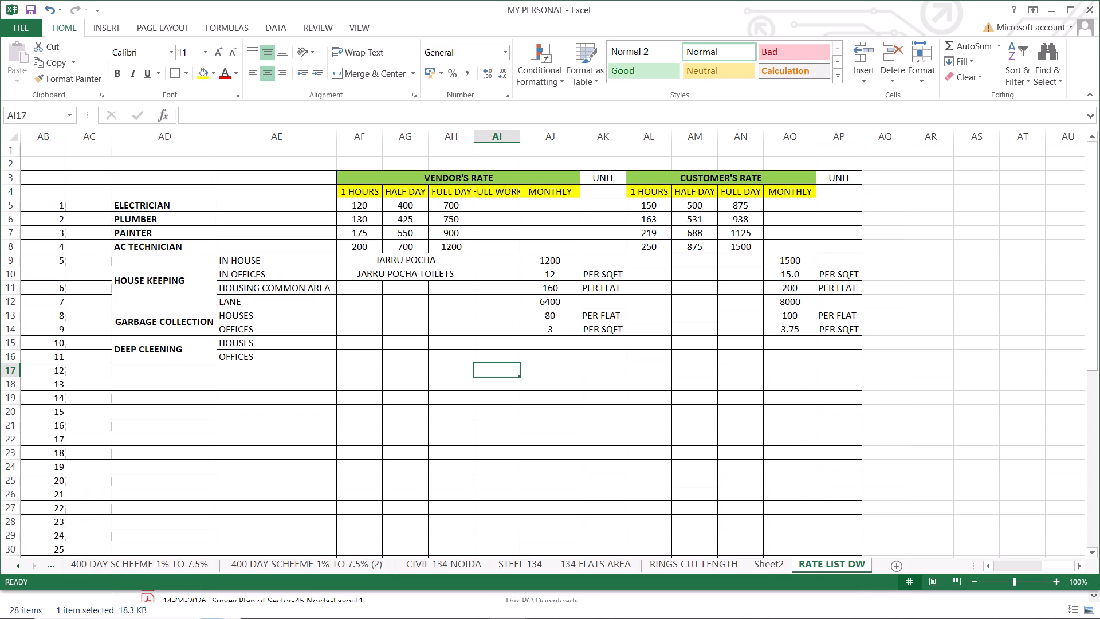
pyautogui.moveTo(520, 134); pyautogui.dragTo(528, 139)
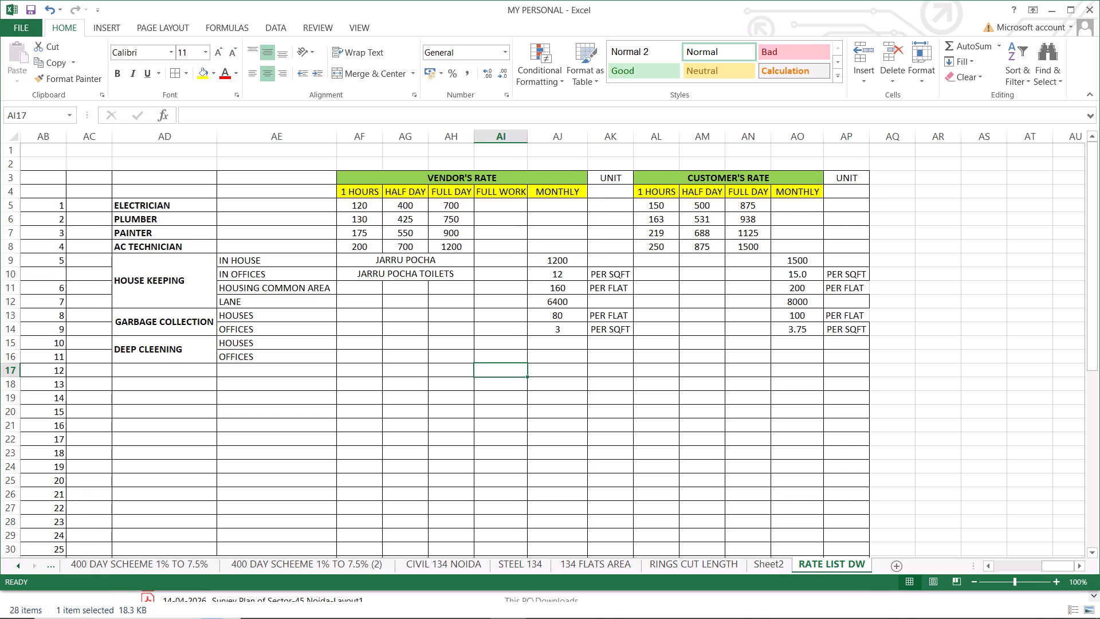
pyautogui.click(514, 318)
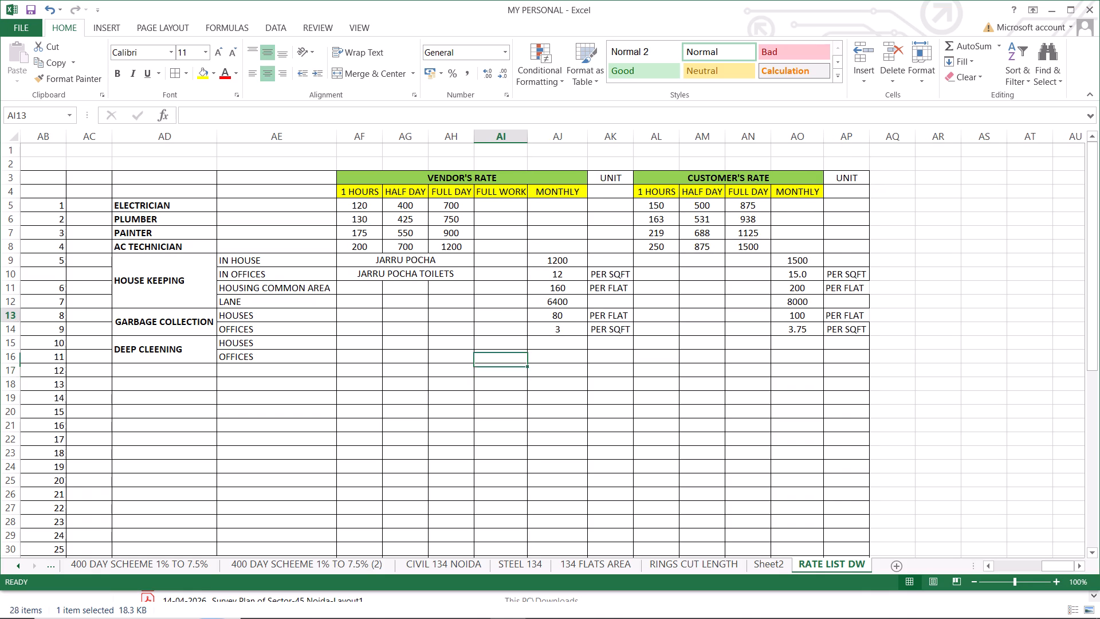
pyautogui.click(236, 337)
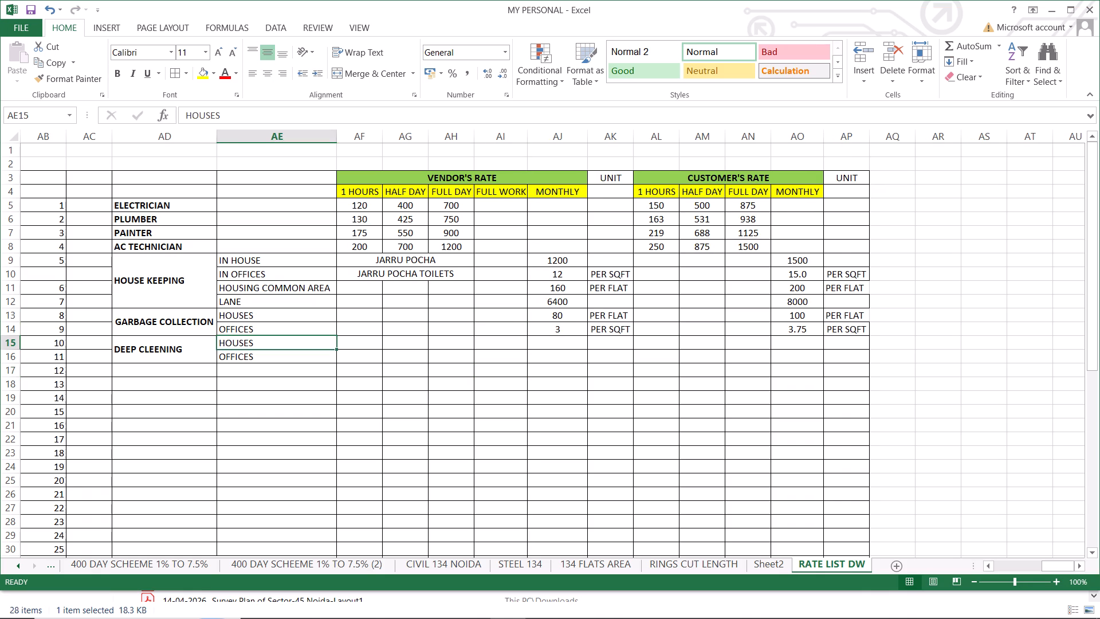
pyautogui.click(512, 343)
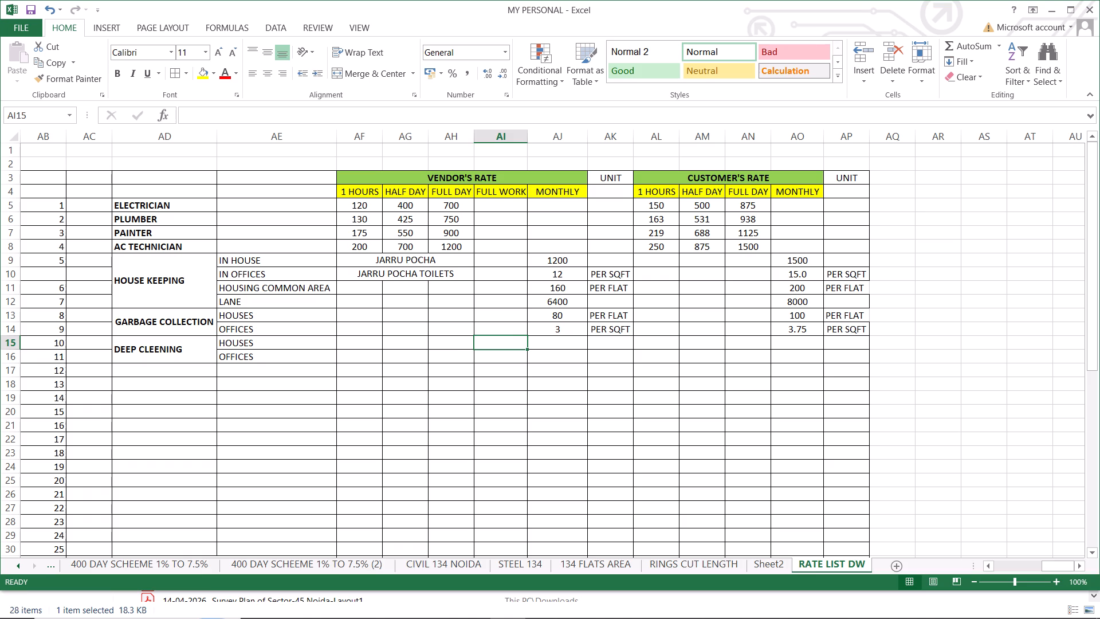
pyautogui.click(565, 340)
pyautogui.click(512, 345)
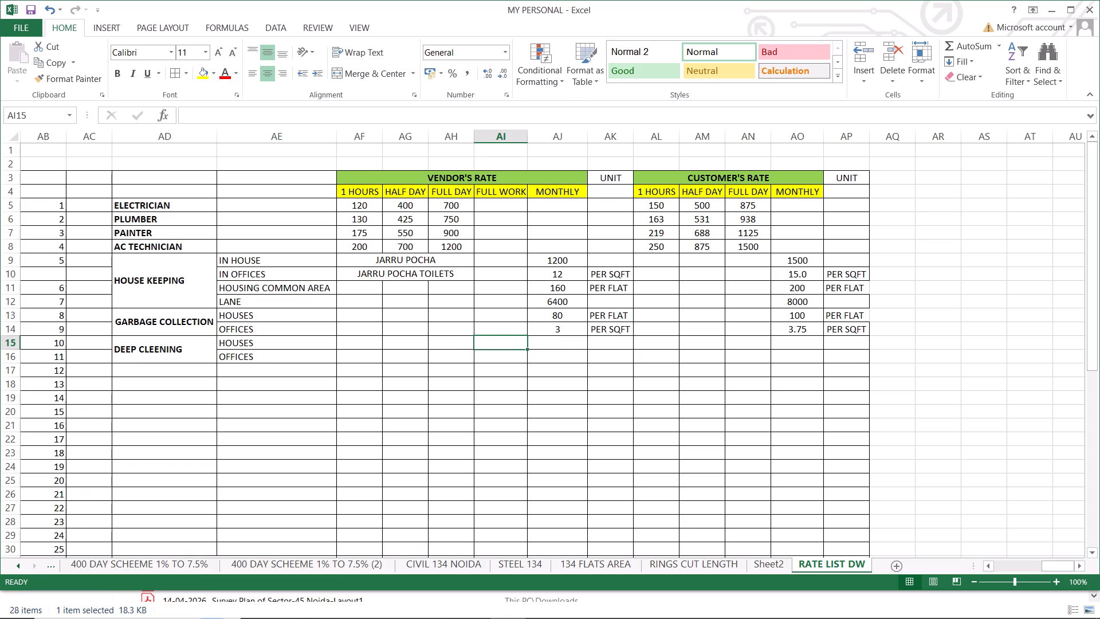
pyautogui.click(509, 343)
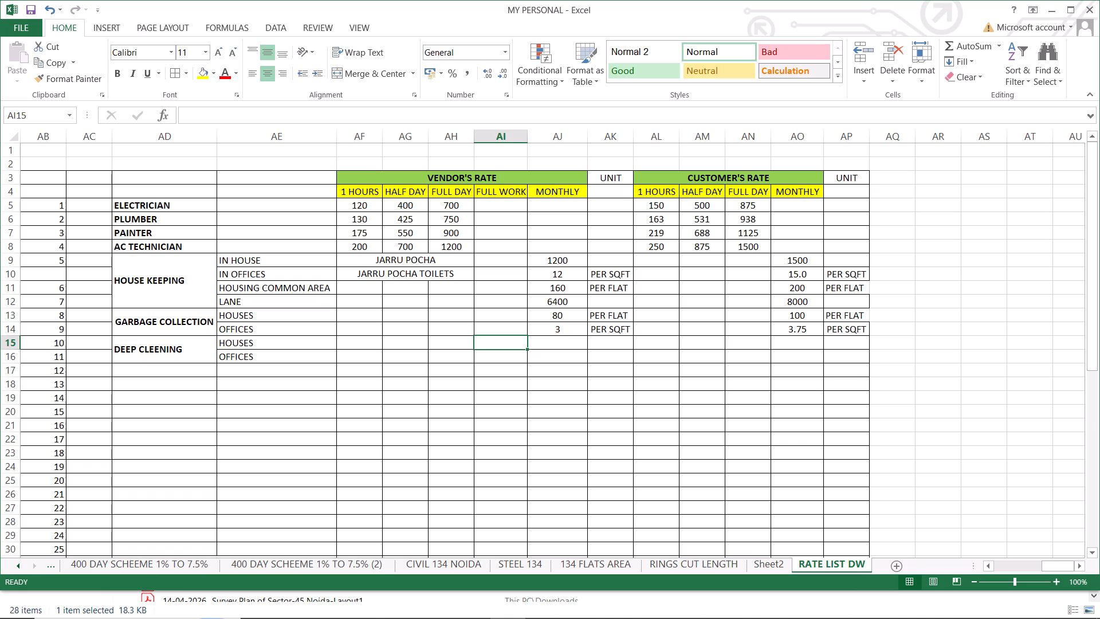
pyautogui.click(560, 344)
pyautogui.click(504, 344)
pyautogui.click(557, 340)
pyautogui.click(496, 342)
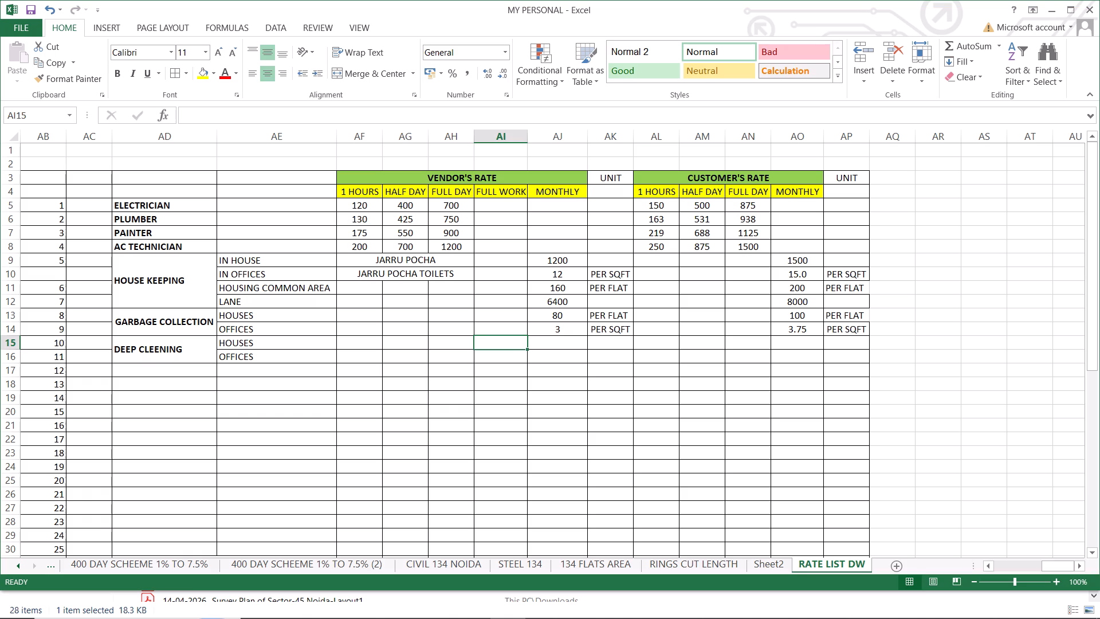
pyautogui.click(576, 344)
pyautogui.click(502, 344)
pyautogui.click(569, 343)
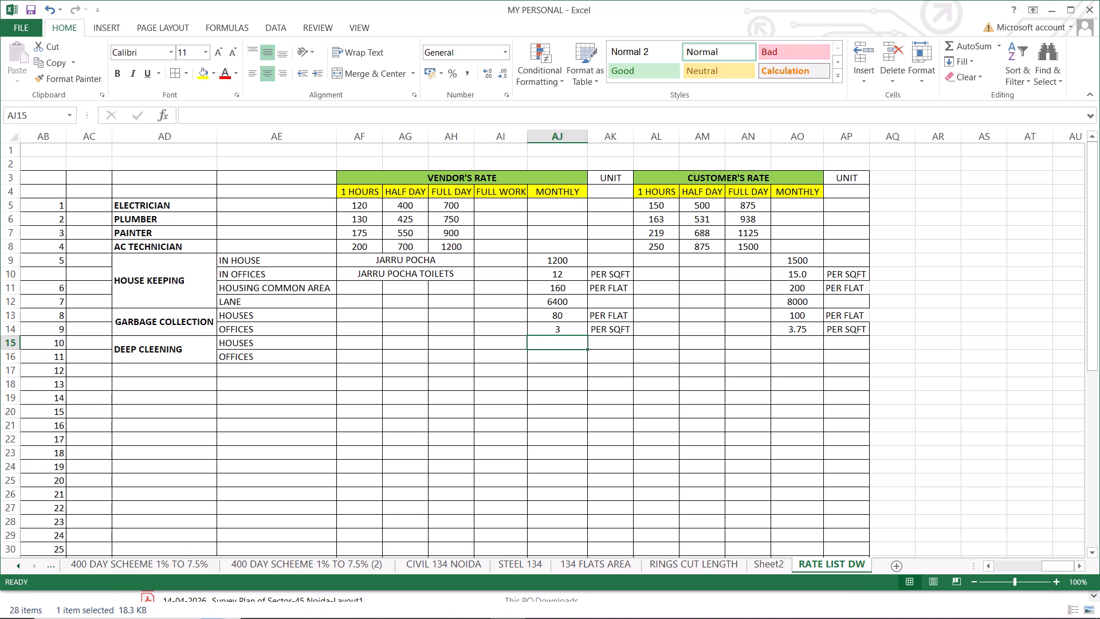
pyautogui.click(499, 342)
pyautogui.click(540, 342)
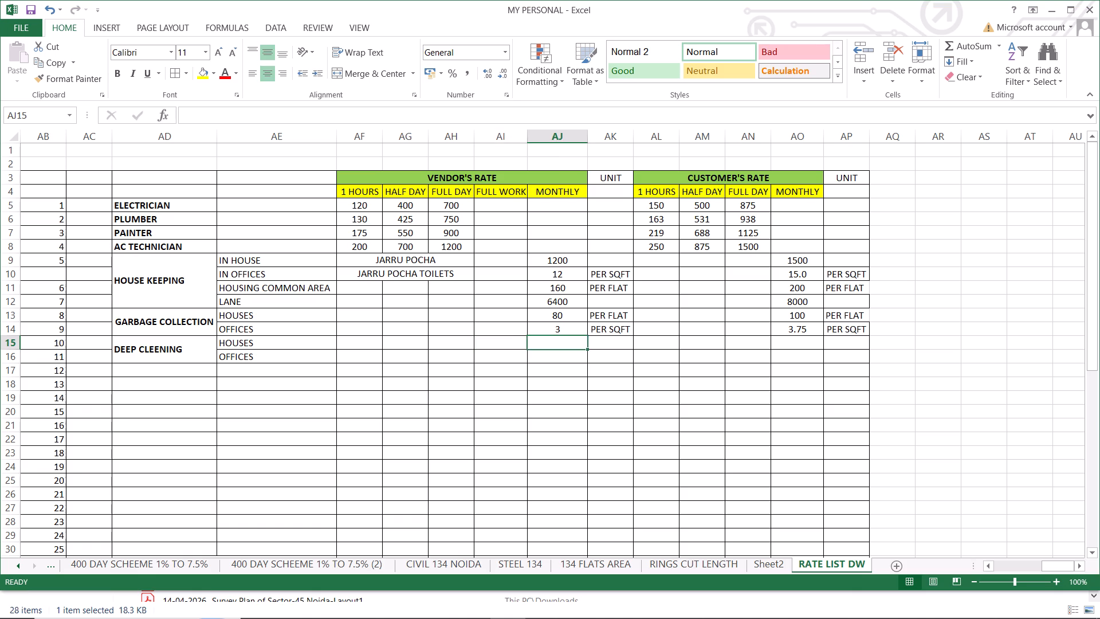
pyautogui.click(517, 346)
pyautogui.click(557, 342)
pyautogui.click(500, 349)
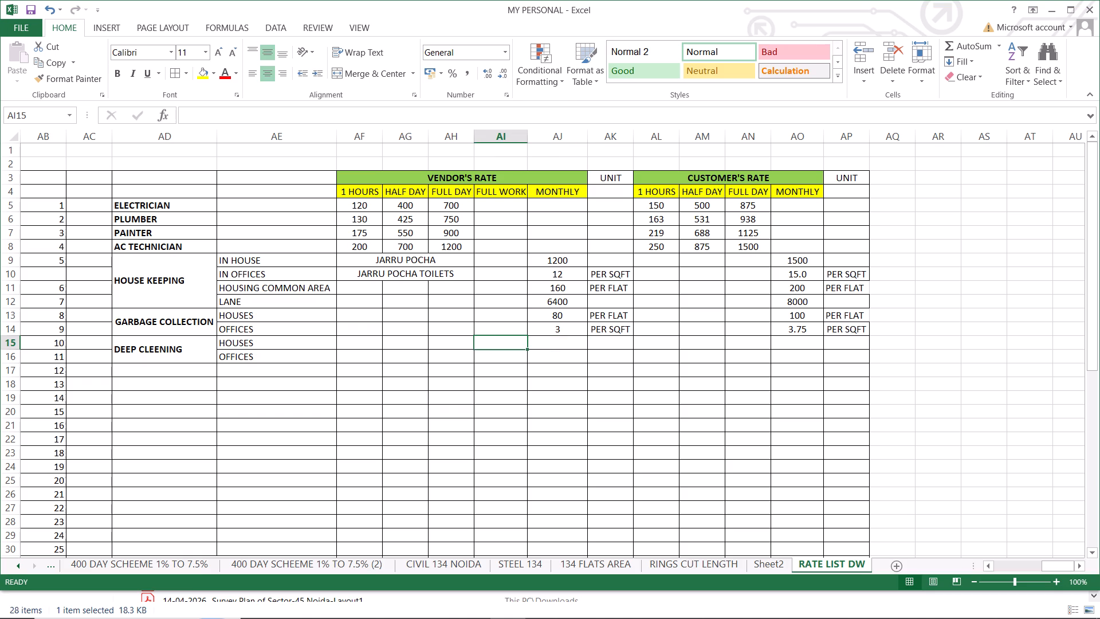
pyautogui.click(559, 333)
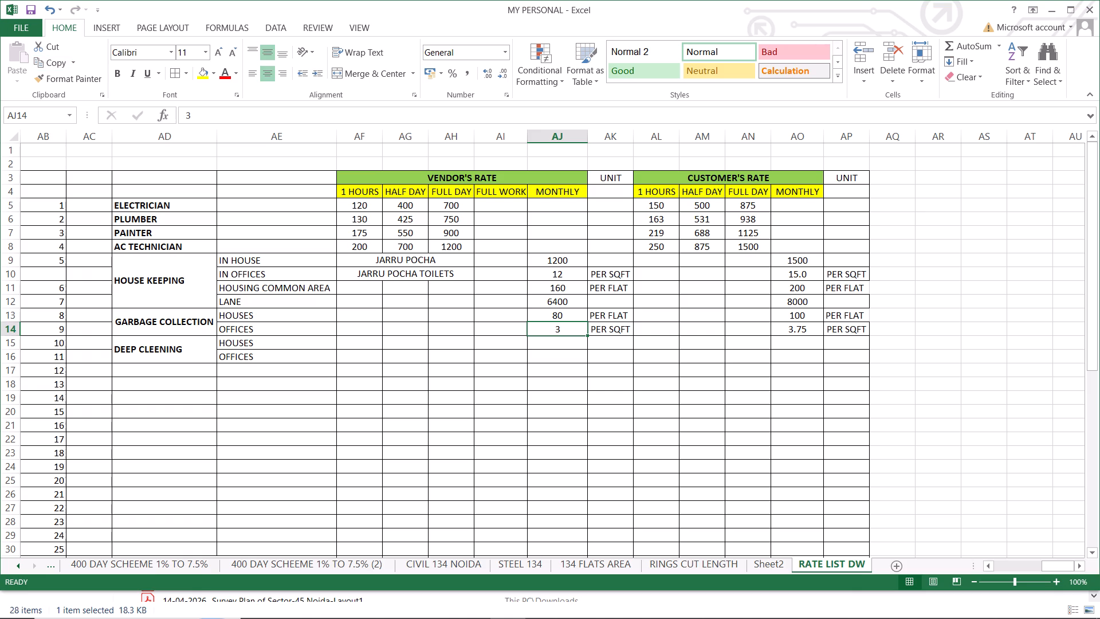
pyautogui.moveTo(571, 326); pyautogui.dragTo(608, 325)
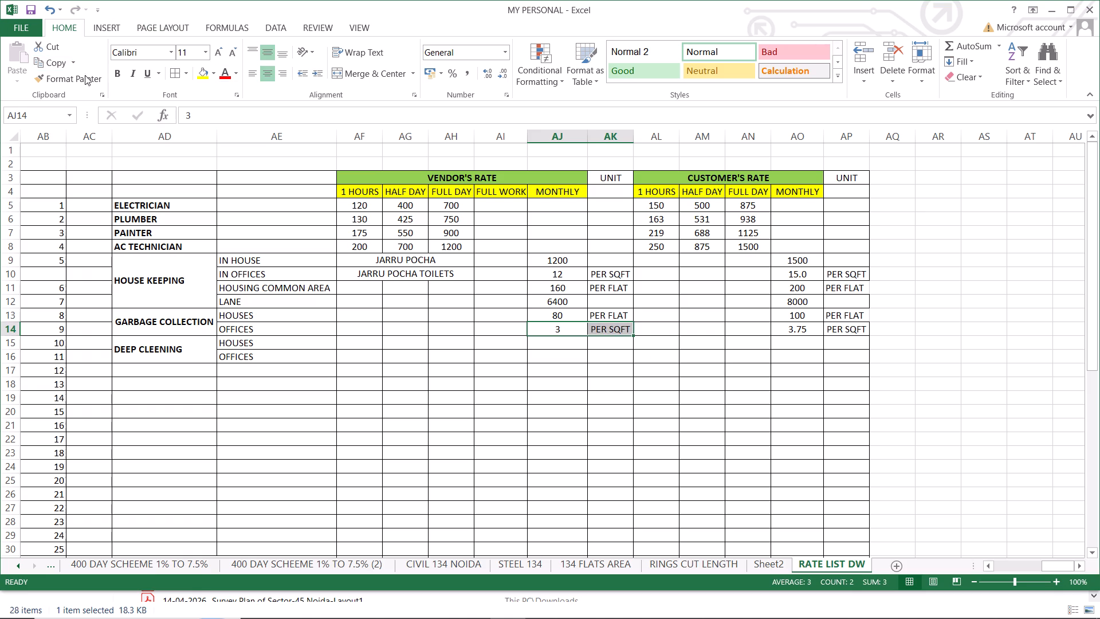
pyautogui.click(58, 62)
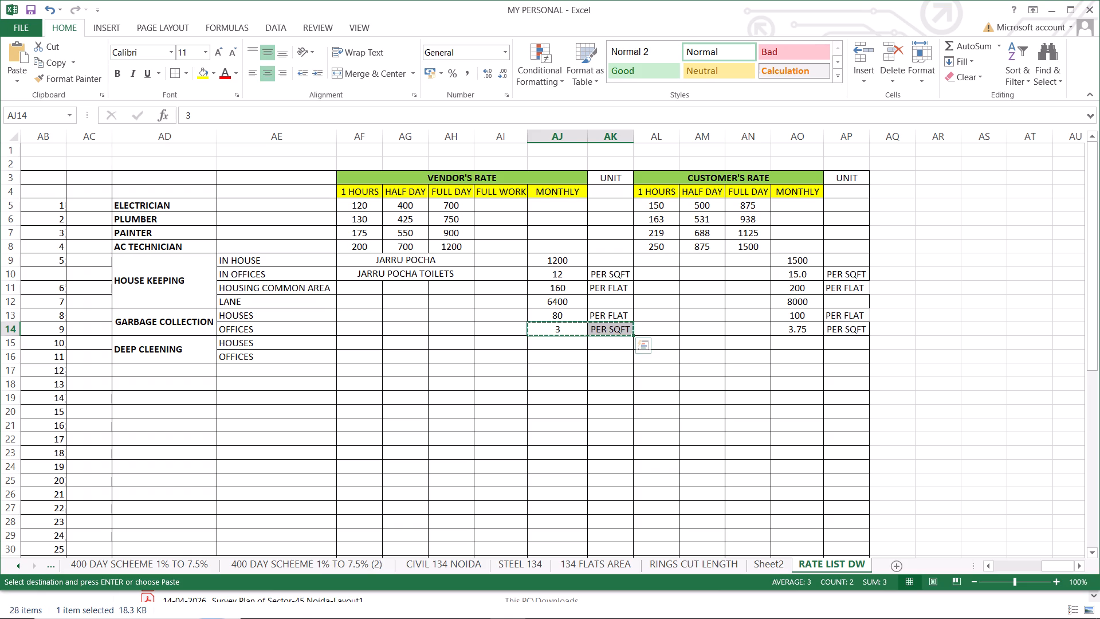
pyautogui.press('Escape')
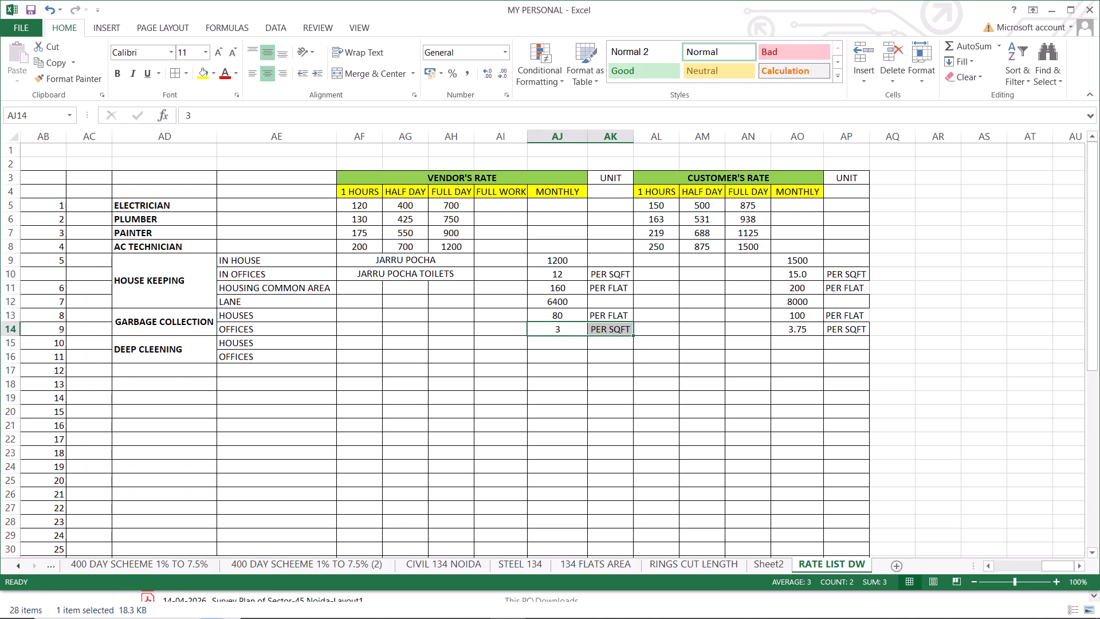
# Enter the vendor's FULL WORK rates for DEEP CLEENING: 3 for HOUSES in AI15 and 2 for OFFICES in AI16.
pyautogui.click(503, 345)
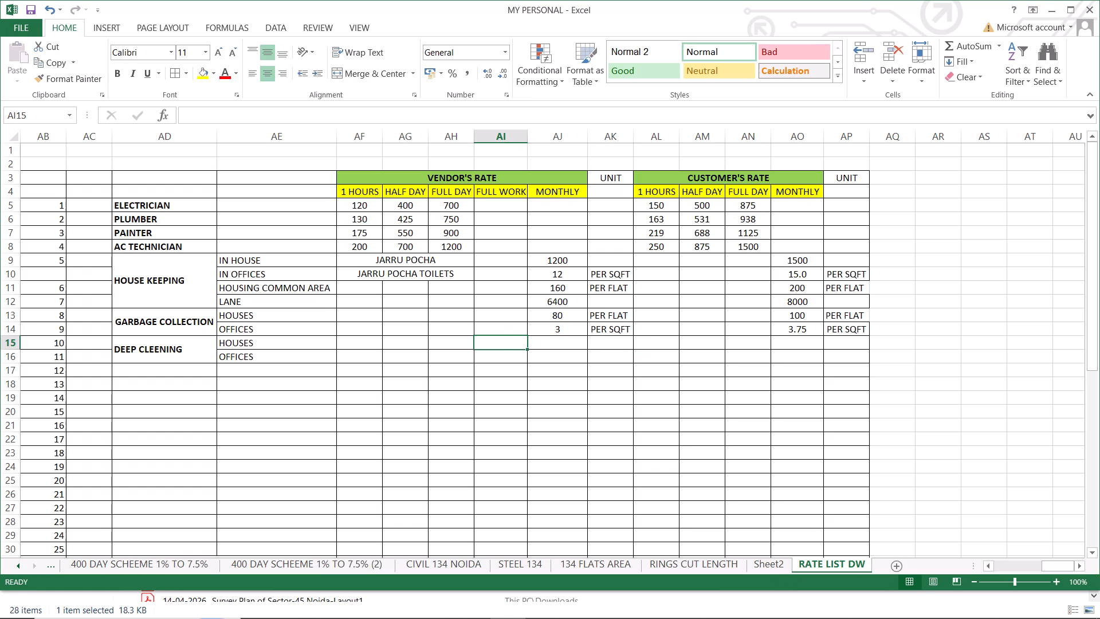
pyautogui.press('3')
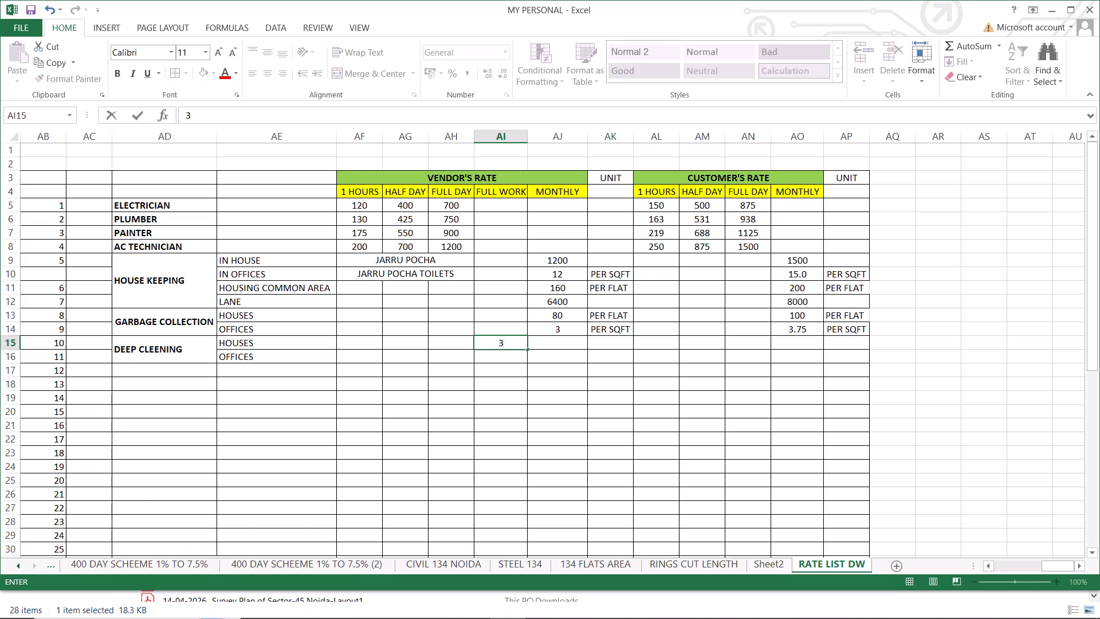
pyautogui.press('BackSpace')
pyautogui.press('3')
pyautogui.click(508, 361)
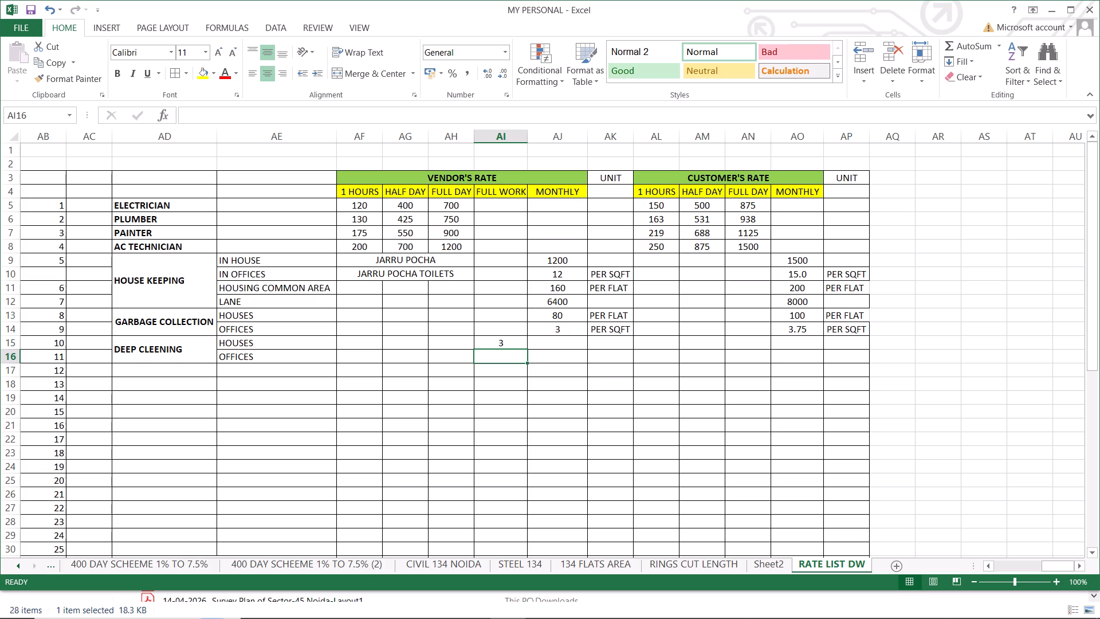
pyautogui.press('2')
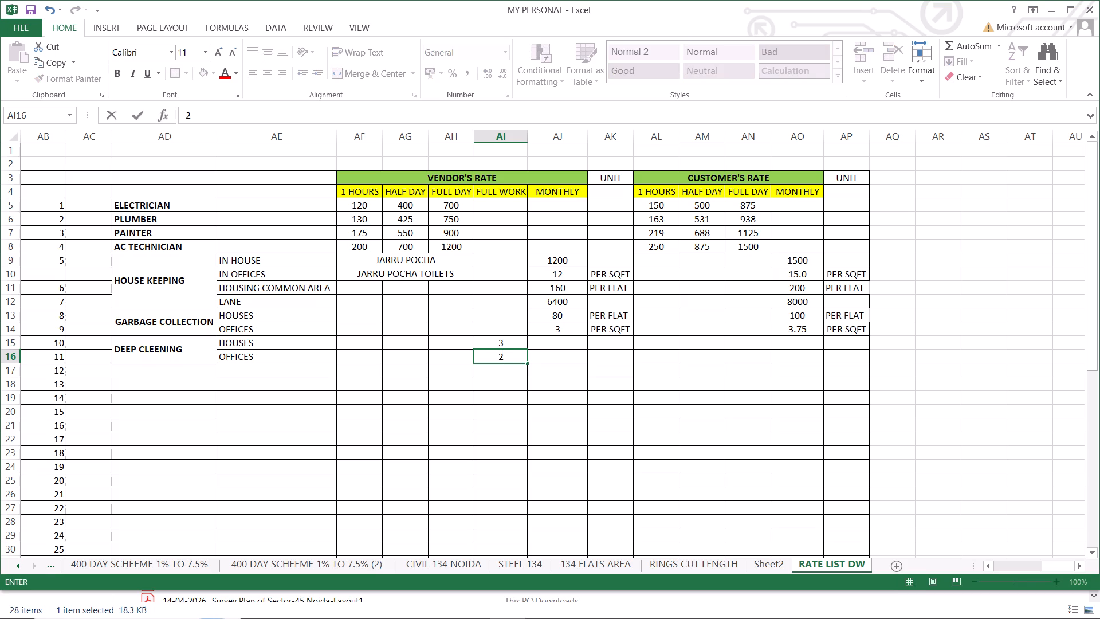
pyautogui.click(538, 355)
pyautogui.click(554, 343)
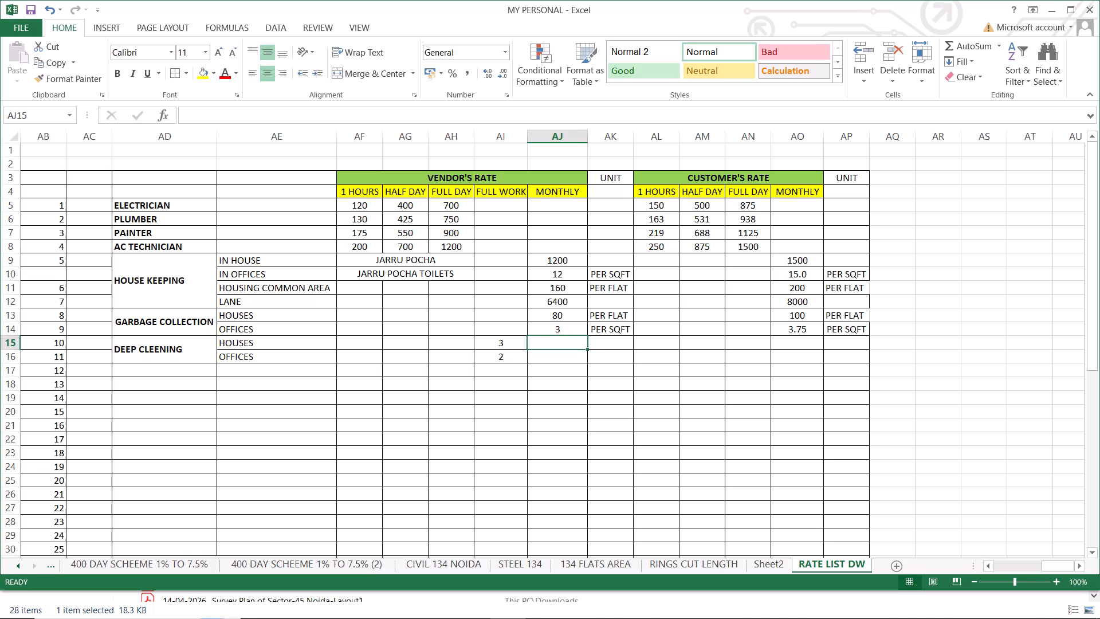
# Fill the PER SQFT unit from AK14 down into AK15:AK16 for the two DEEP CLEENING rows.
pyautogui.click(607, 325)
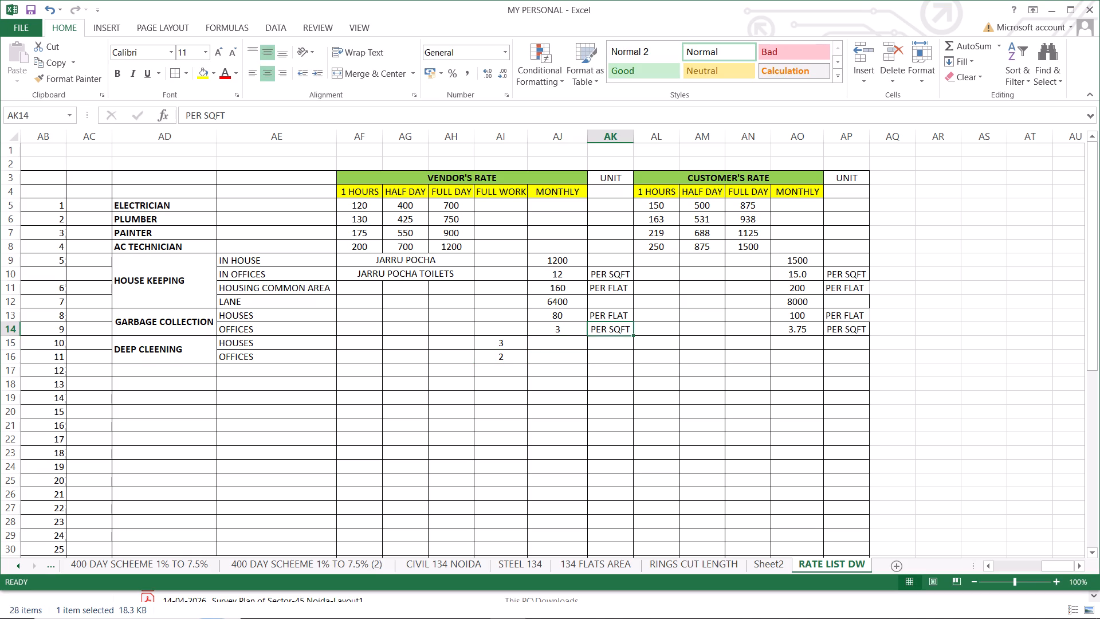
pyautogui.moveTo(633, 334); pyautogui.dragTo(637, 364)
pyautogui.click(615, 359)
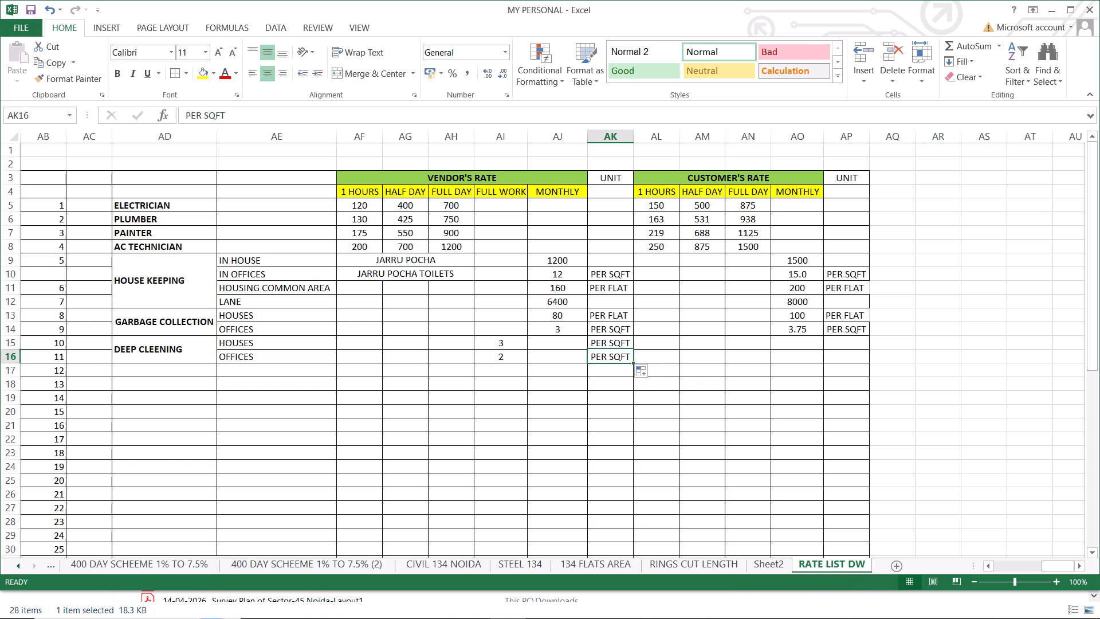
pyautogui.click(612, 346)
# Change the vendor's FULL WORK rate for DEEP CLEENING OFFICES in AI16 to 5.
pyautogui.click(501, 361)
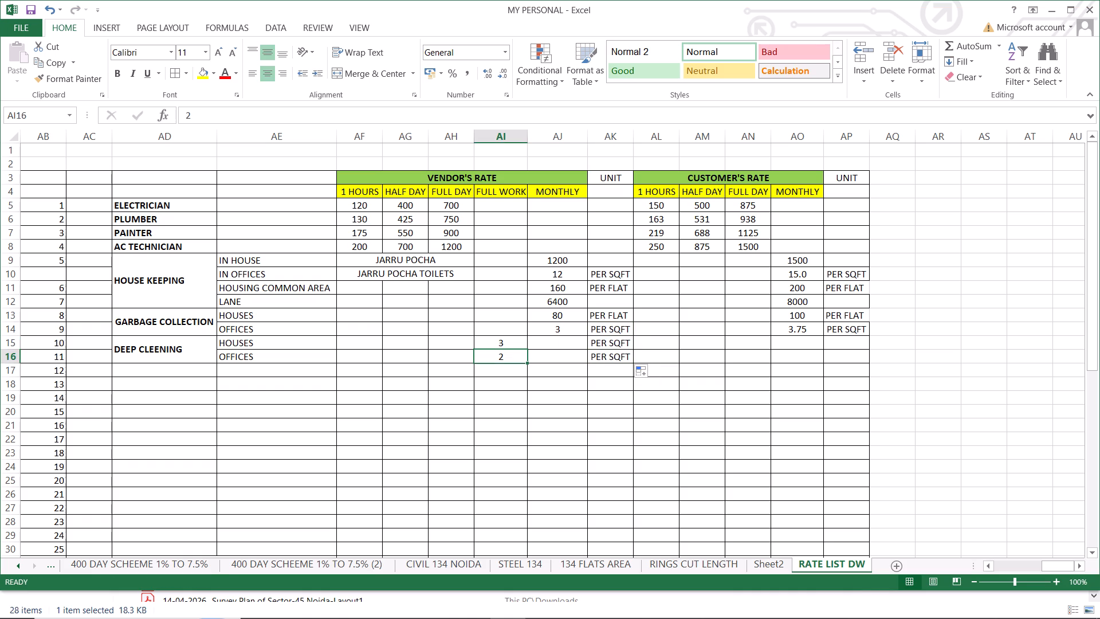
pyautogui.press('5')
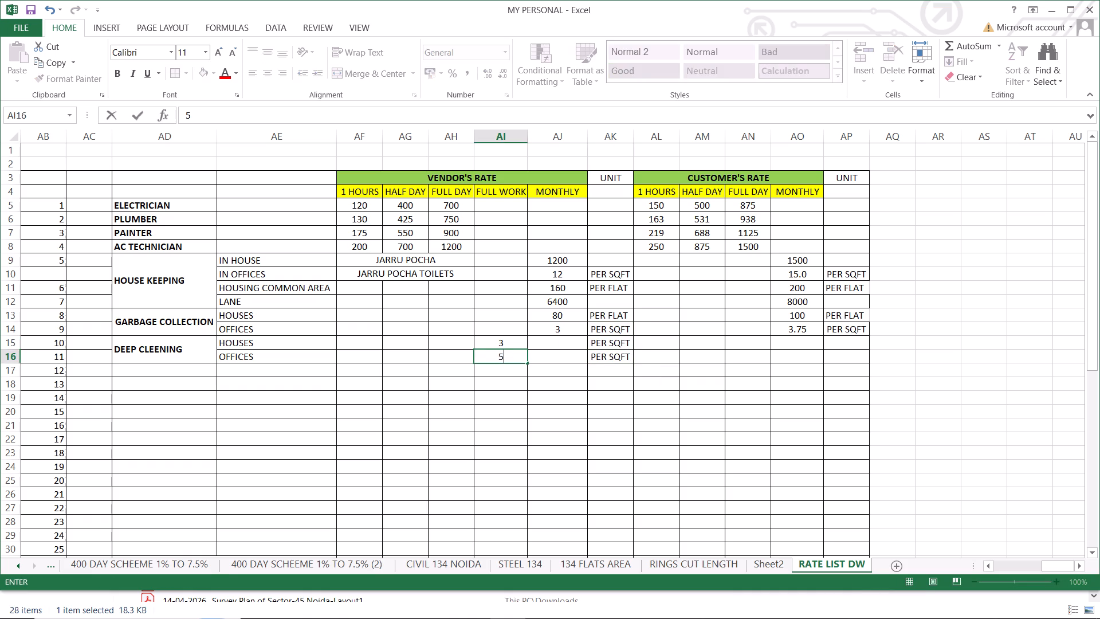
pyautogui.press('Return')
pyautogui.click(616, 358)
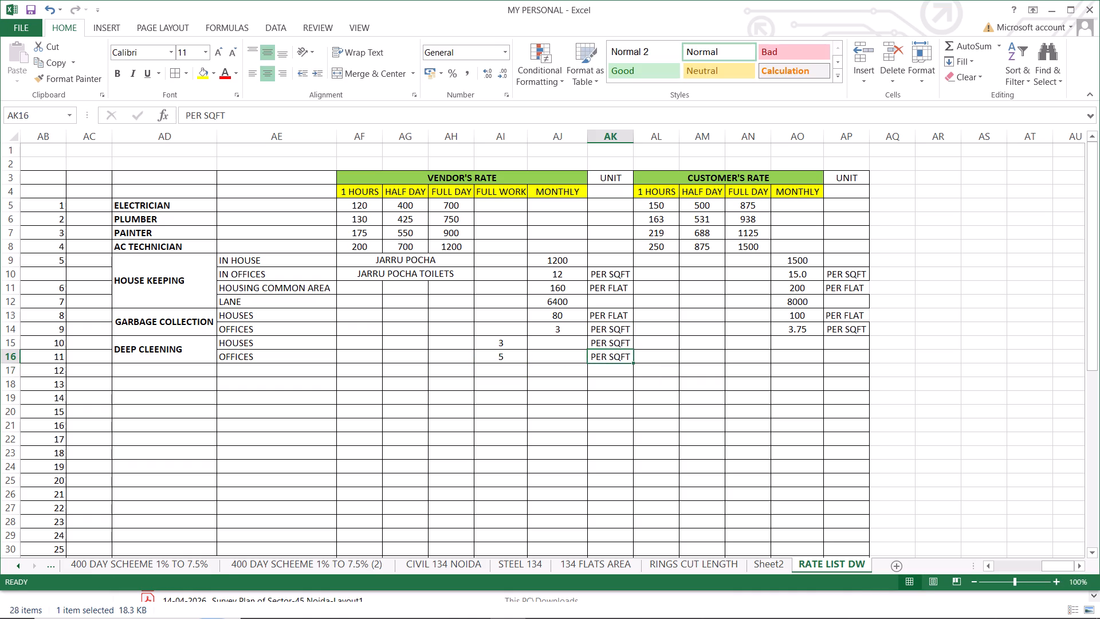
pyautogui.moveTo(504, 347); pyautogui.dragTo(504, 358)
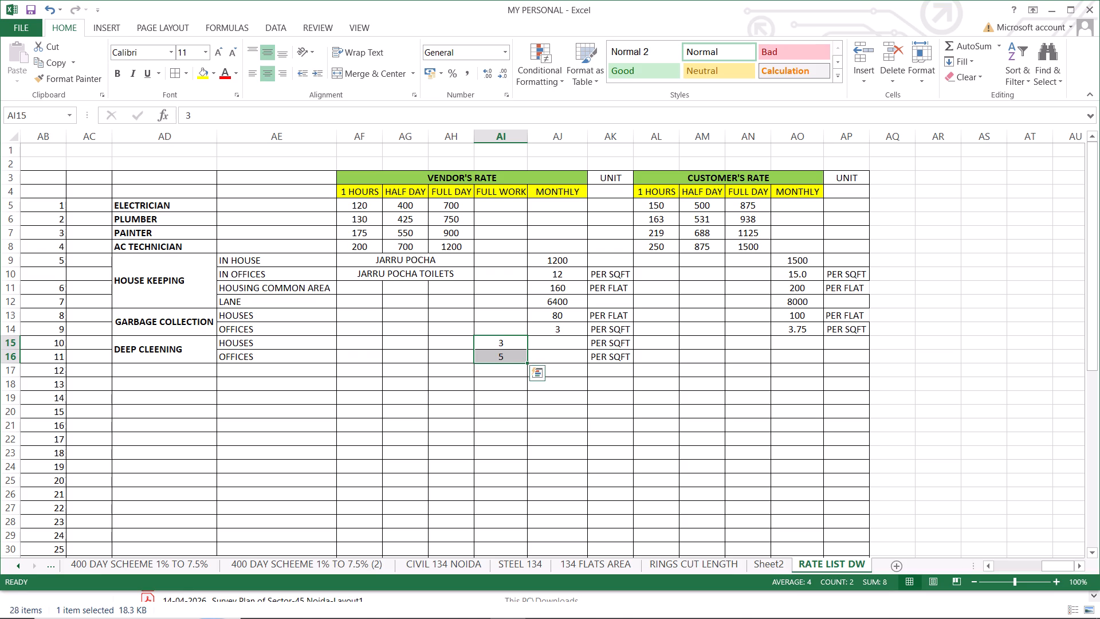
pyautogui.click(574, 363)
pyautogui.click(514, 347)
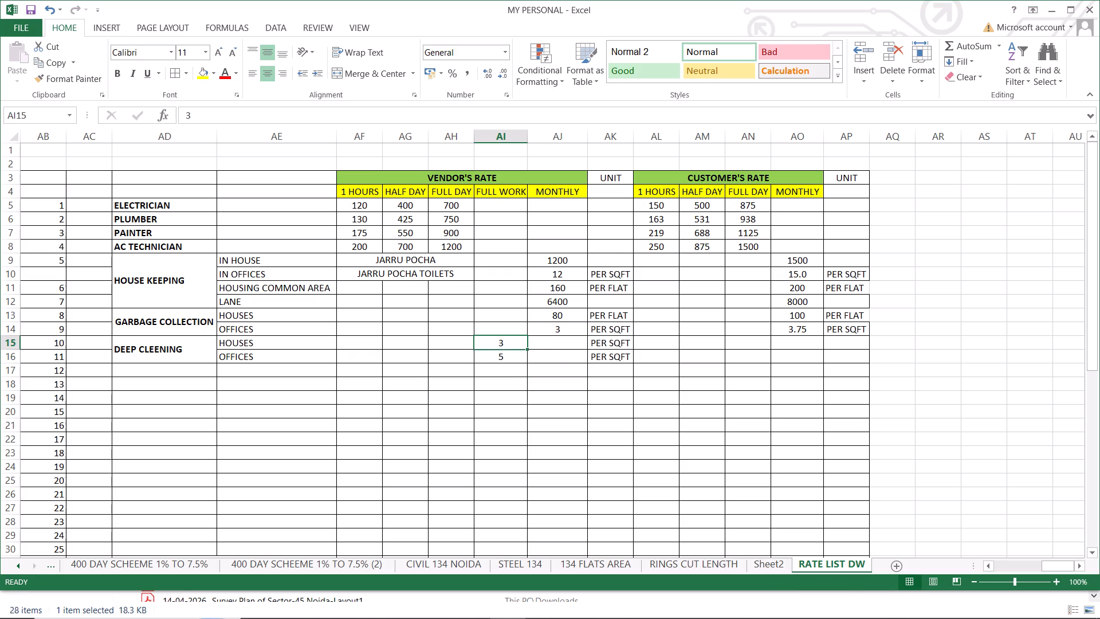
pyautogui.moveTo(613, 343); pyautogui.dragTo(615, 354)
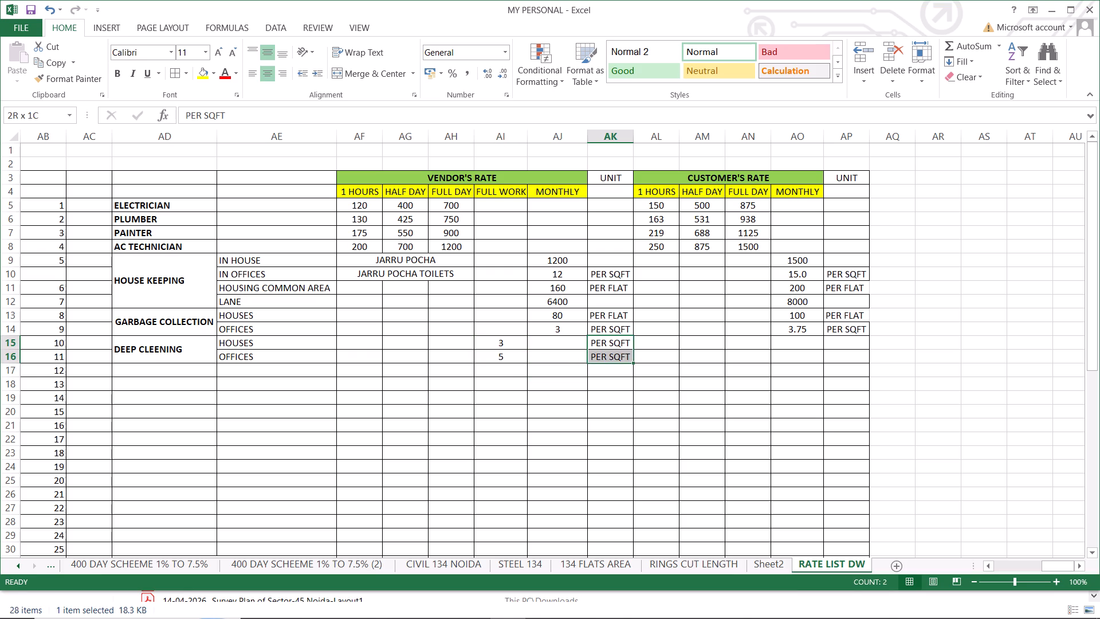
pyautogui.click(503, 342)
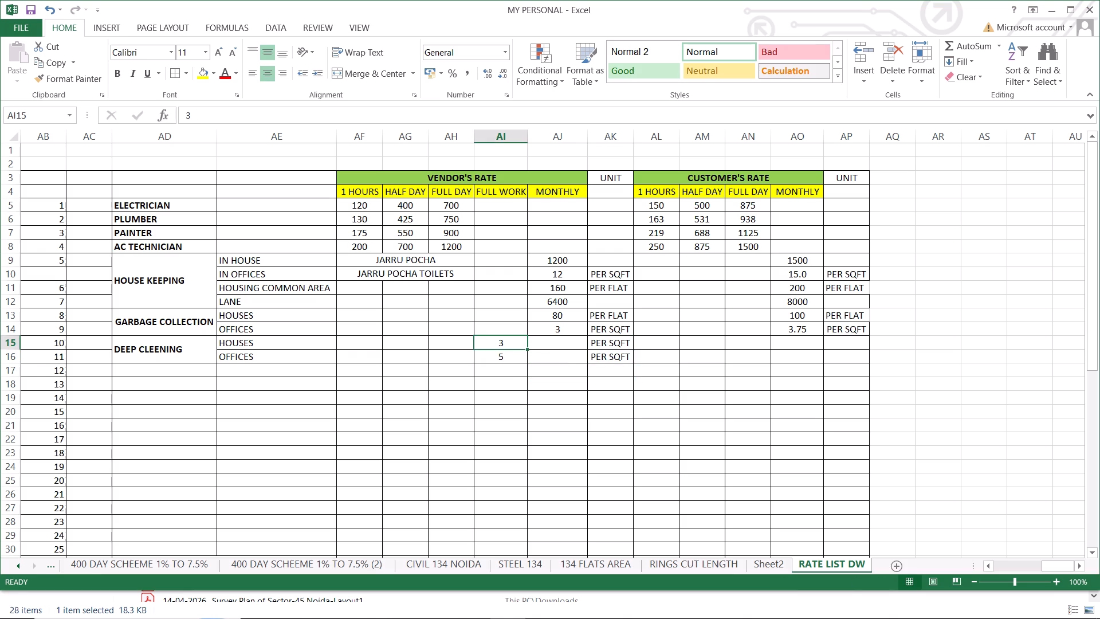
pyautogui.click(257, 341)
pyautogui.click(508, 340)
# Merge and centre AF15:AH15 in the DEEP CLEENING HOUSES row and enter the note 1000SQFT MINIMUM CHARGE.
pyautogui.moveTo(371, 346); pyautogui.dragTo(436, 342)
pyautogui.click(362, 77)
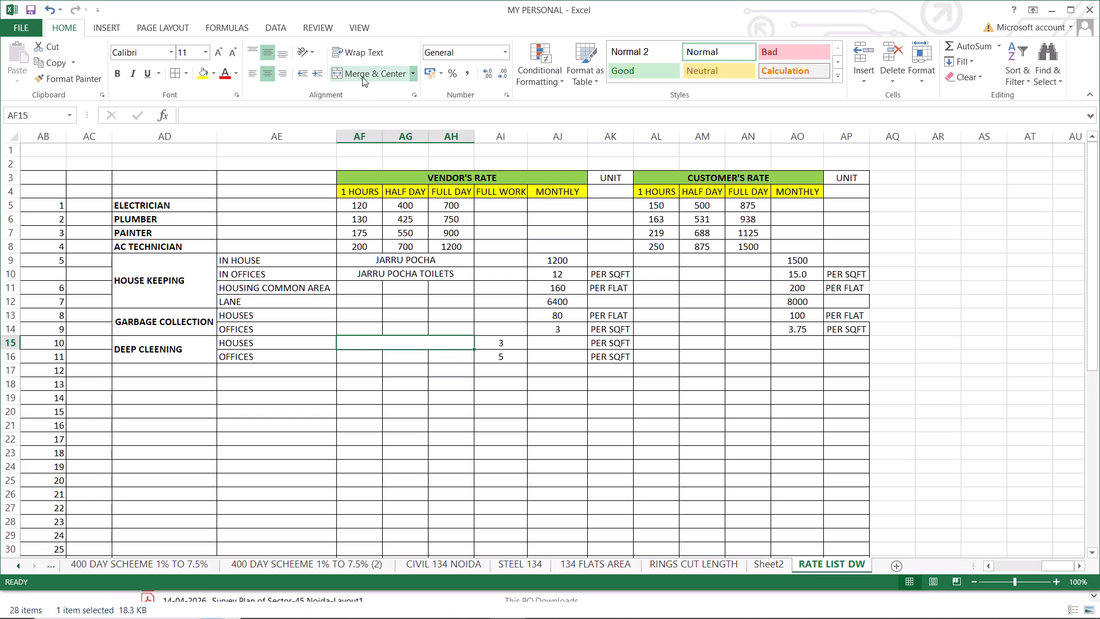
pyautogui.press('1')
pyautogui.write('00')
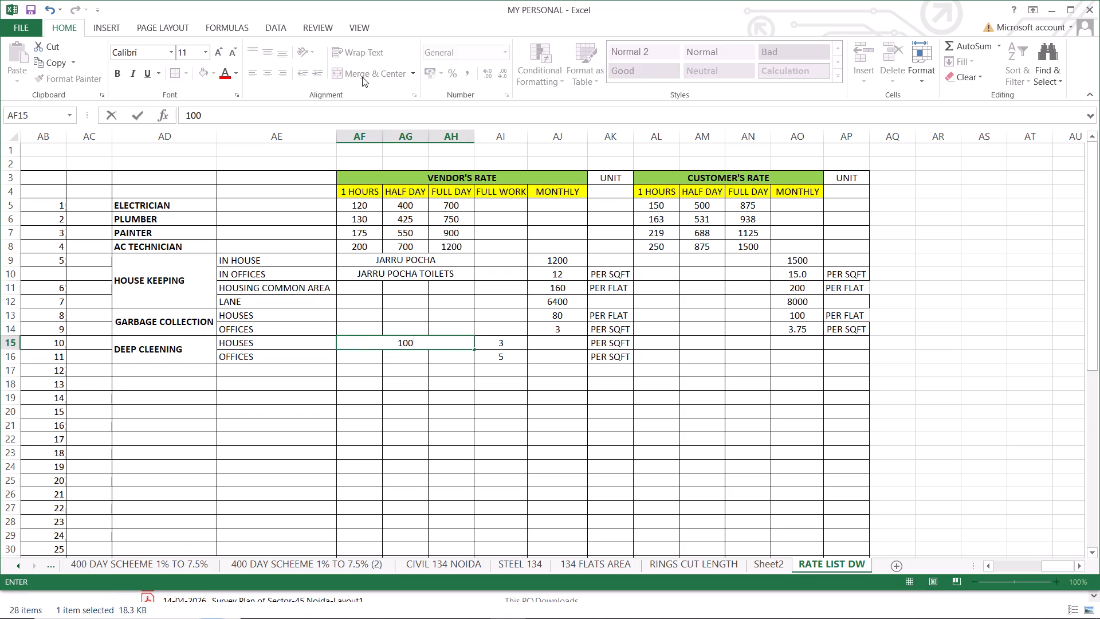
pyautogui.write('0')
pyautogui.press('space')
pyautogui.write('MINIMUM')
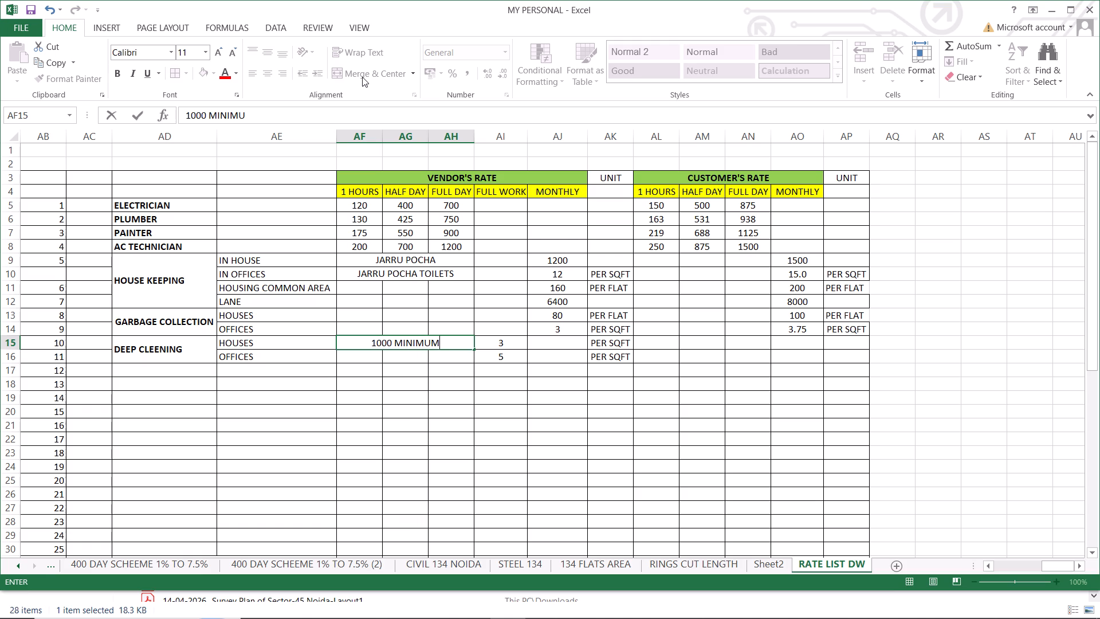
pyautogui.press('space')
pyautogui.click(390, 345)
pyautogui.write('SQFT')
pyautogui.press('space')
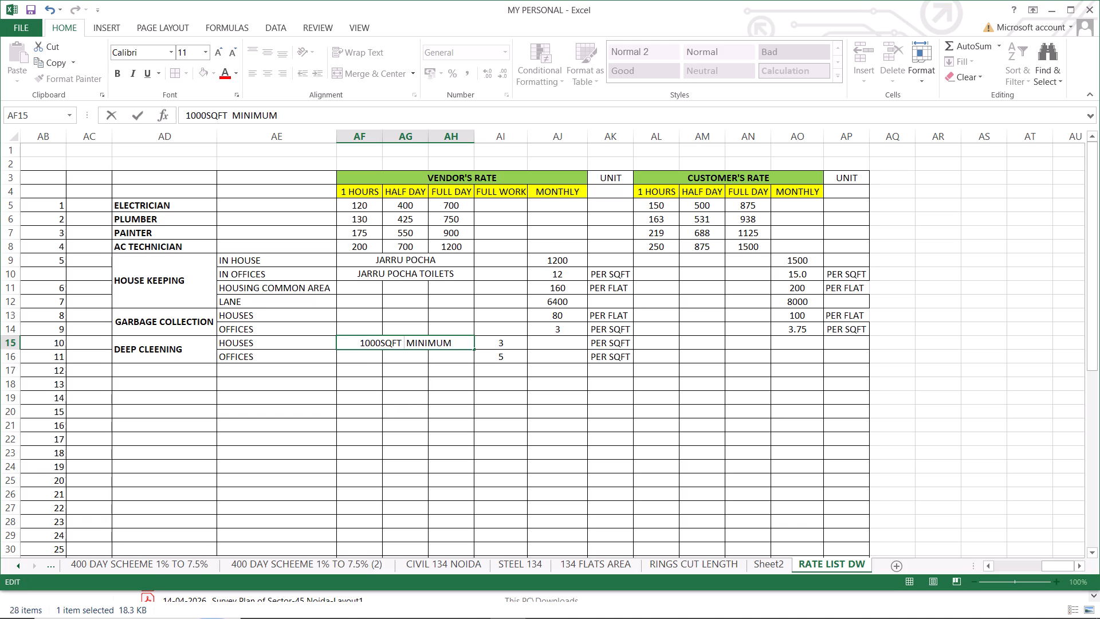
pyautogui.click(453, 341)
pyautogui.press('space')
pyautogui.write('CHARGE')
pyautogui.click(431, 410)
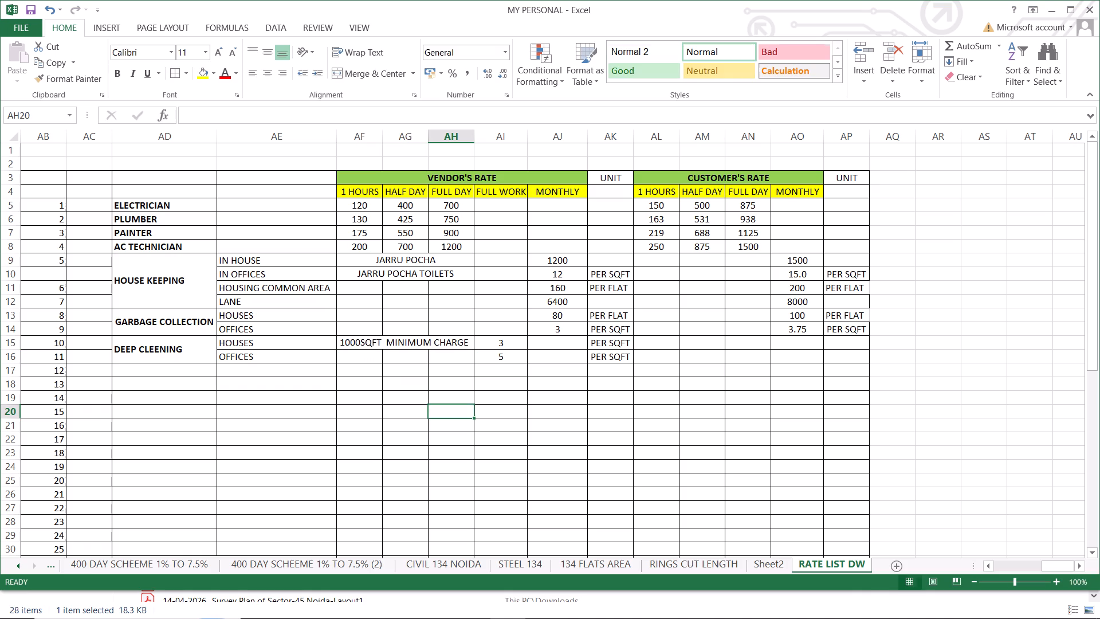
# Copy the merged 1000SQFT MINIMUM CHARGE note from AF15 into the OFFICES row at AF16.
pyautogui.click(422, 342)
pyautogui.click(616, 345)
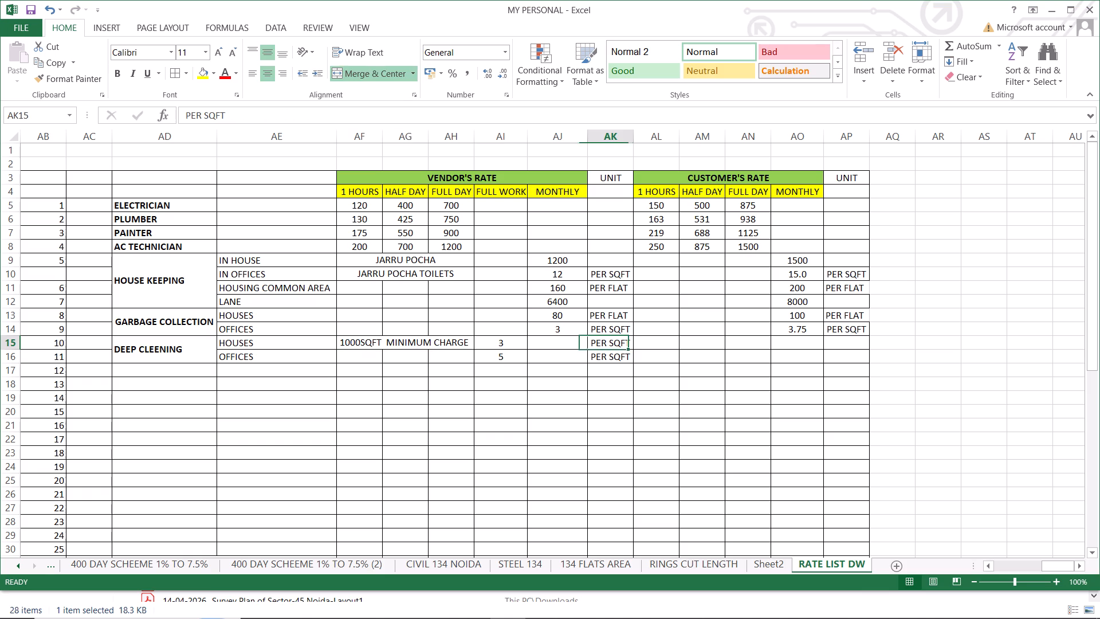
pyautogui.click(514, 343)
pyautogui.click(394, 344)
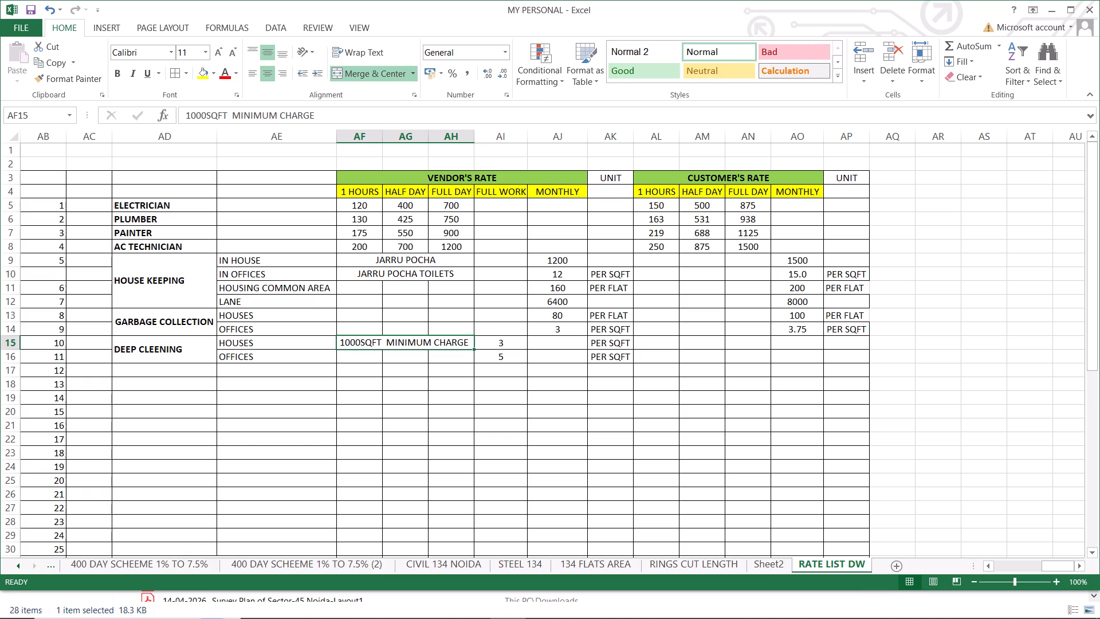
pyautogui.click(58, 64)
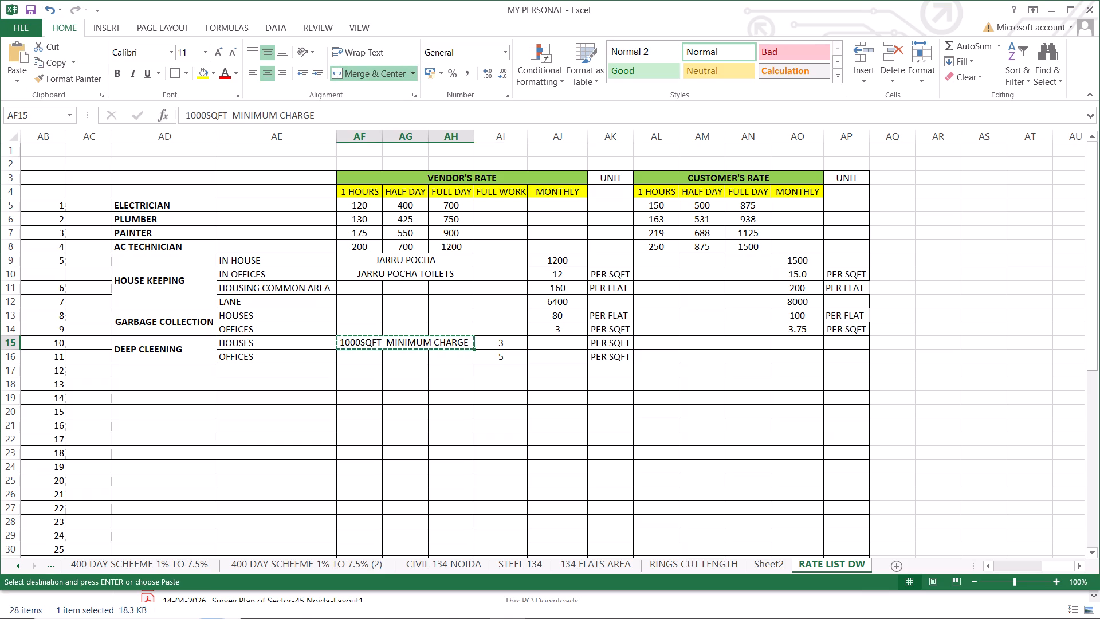
pyautogui.click(364, 356)
pyautogui.press('Return')
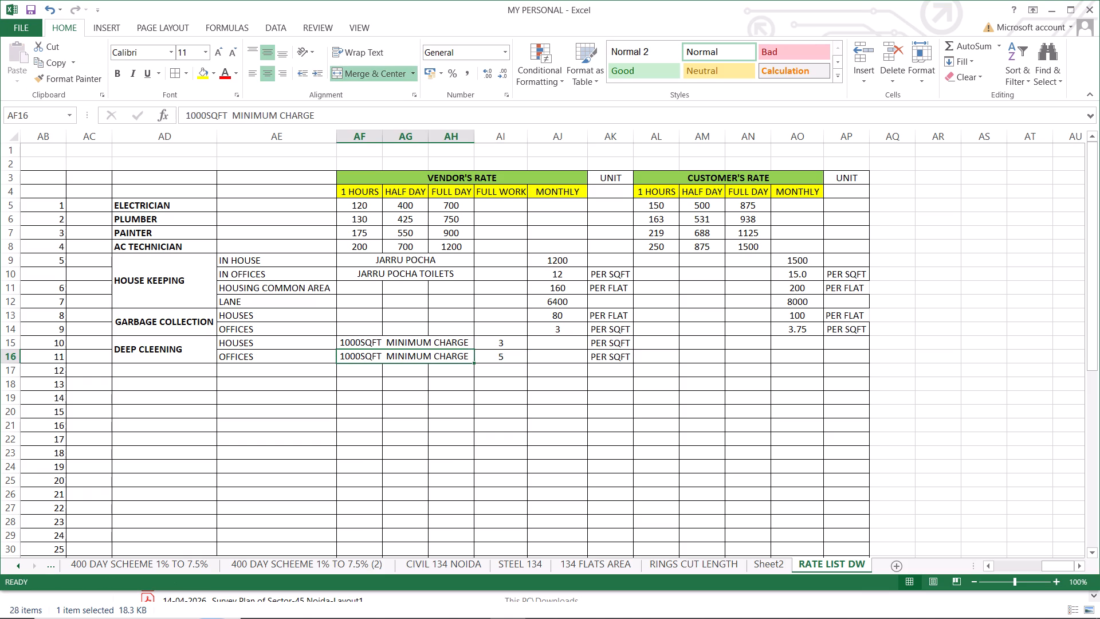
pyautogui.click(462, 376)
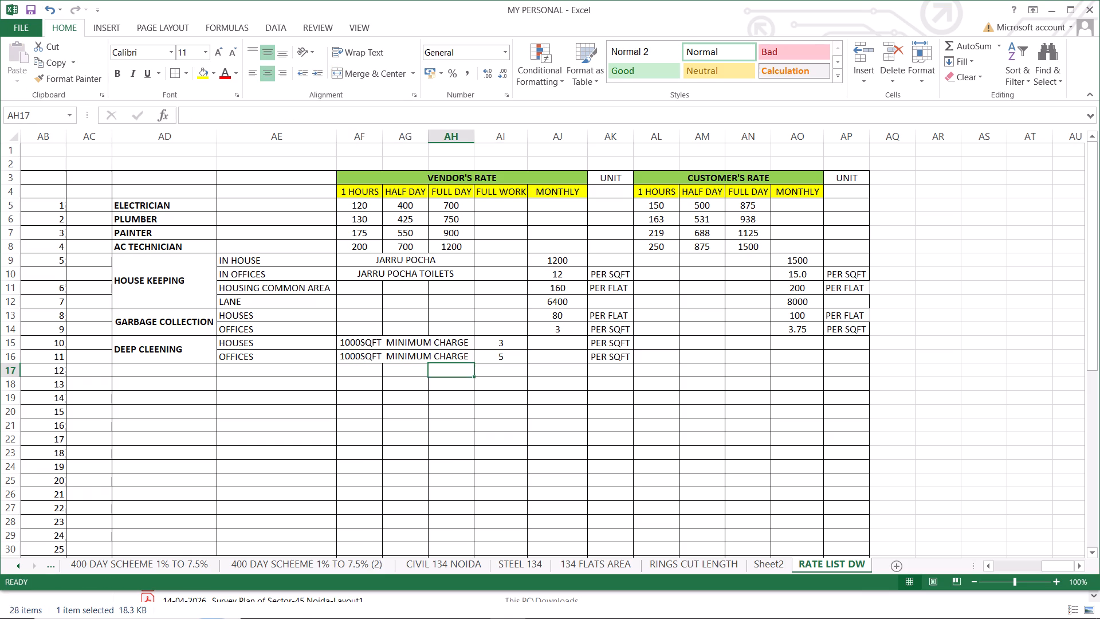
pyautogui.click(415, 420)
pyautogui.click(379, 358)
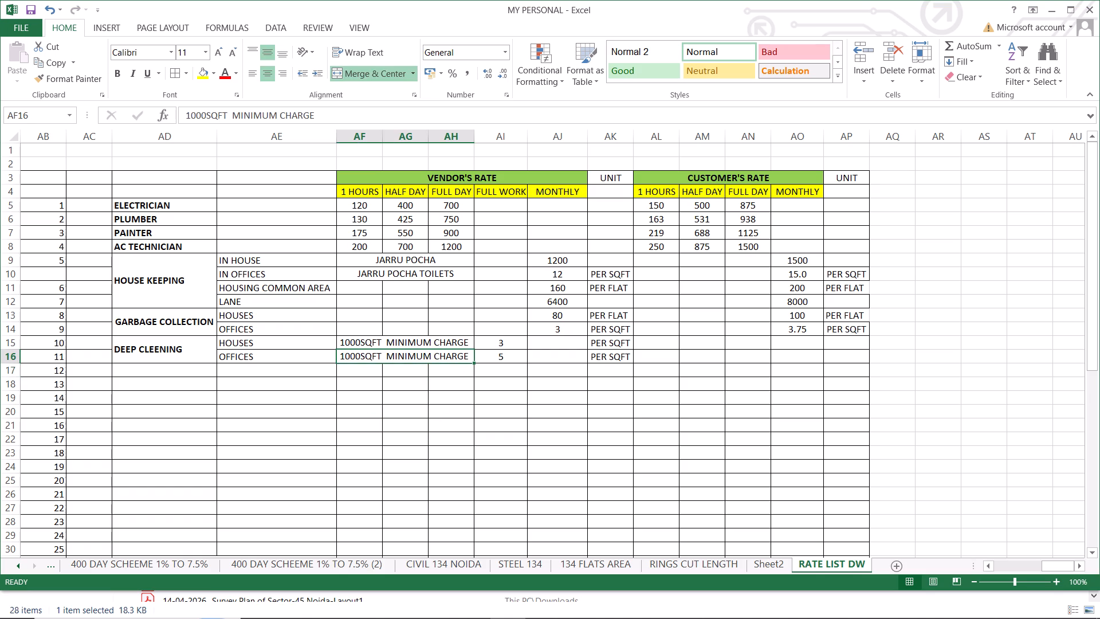
# Insert a space after 1000 in both DEEP CLEENING notes, AF15 and AF16, making them read 1000 SQFT MINIMUM CHARGE.
pyautogui.doubleClick(365, 342)
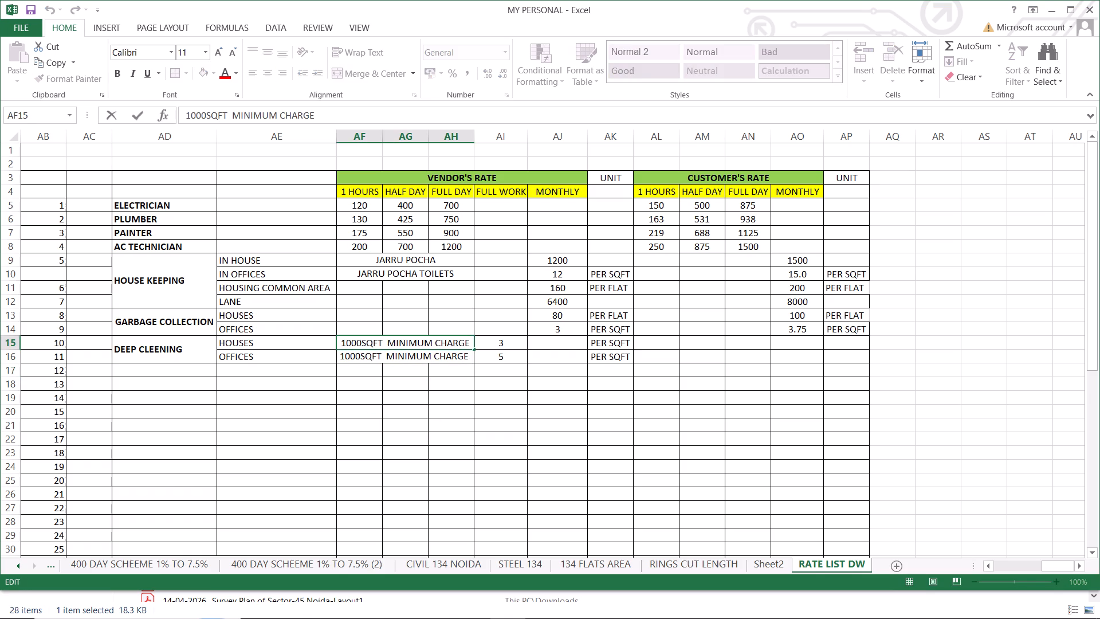
pyautogui.press('space')
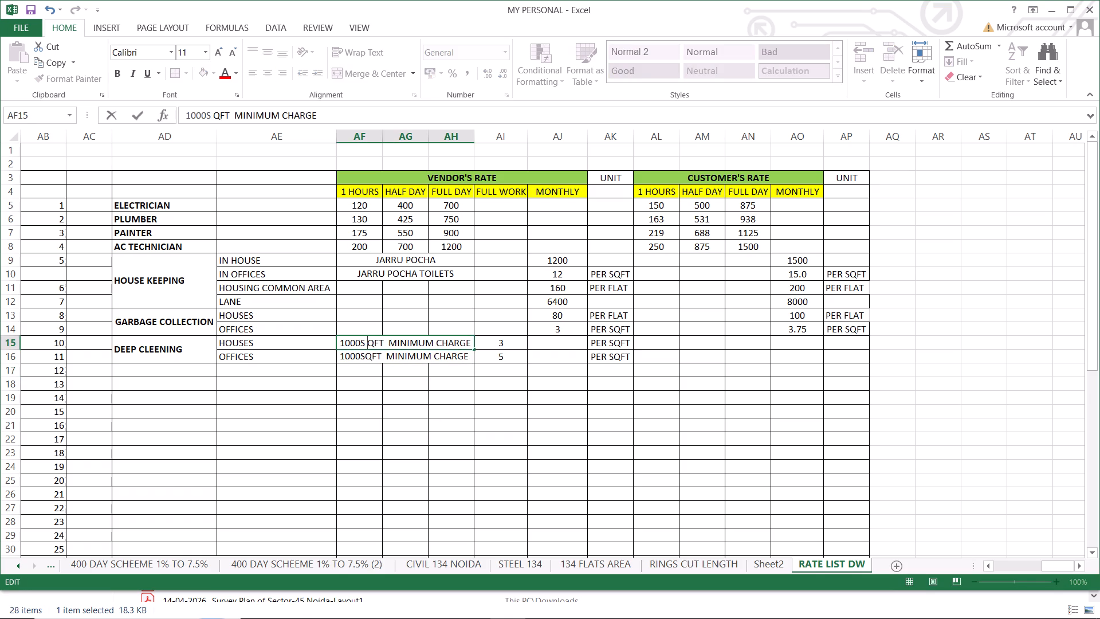
pyautogui.press('BackSpace')
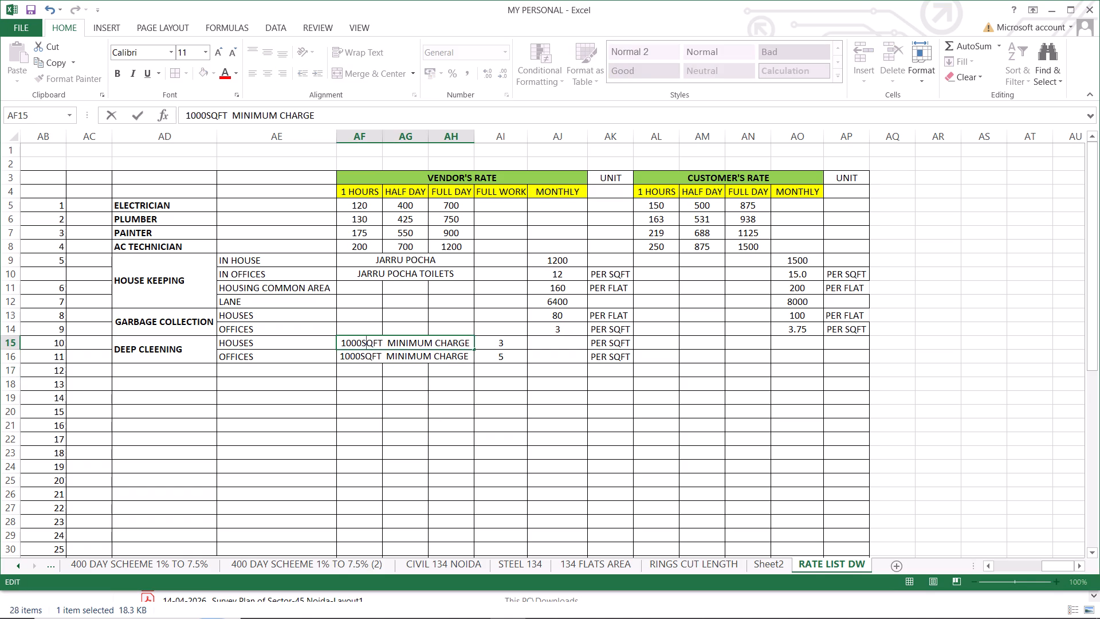
pyautogui.click(360, 343)
pyautogui.press('space')
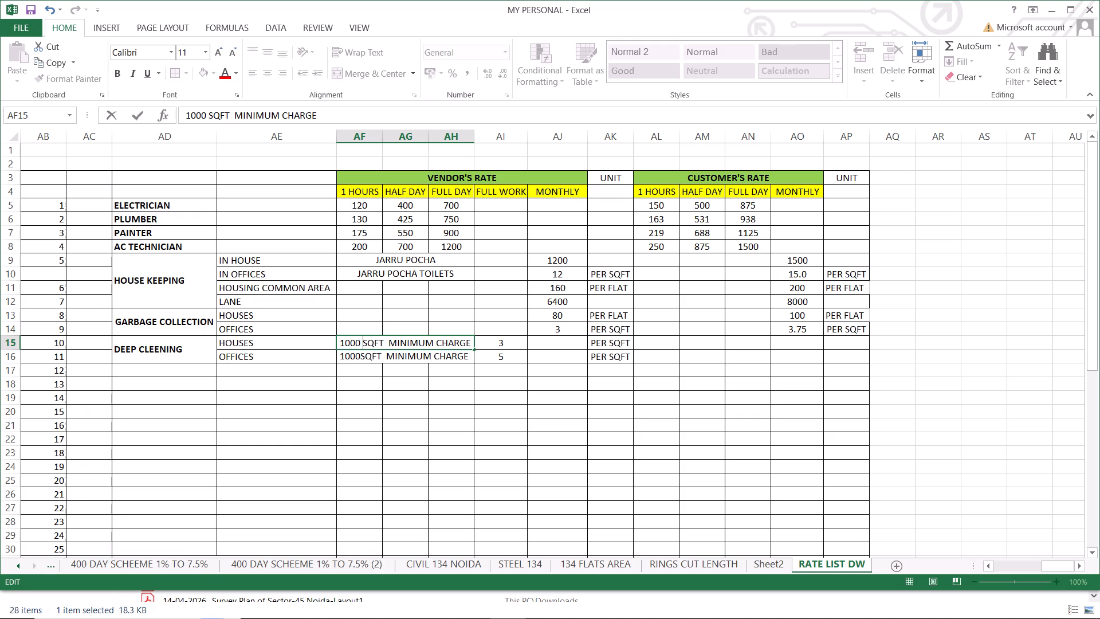
pyautogui.doubleClick(362, 354)
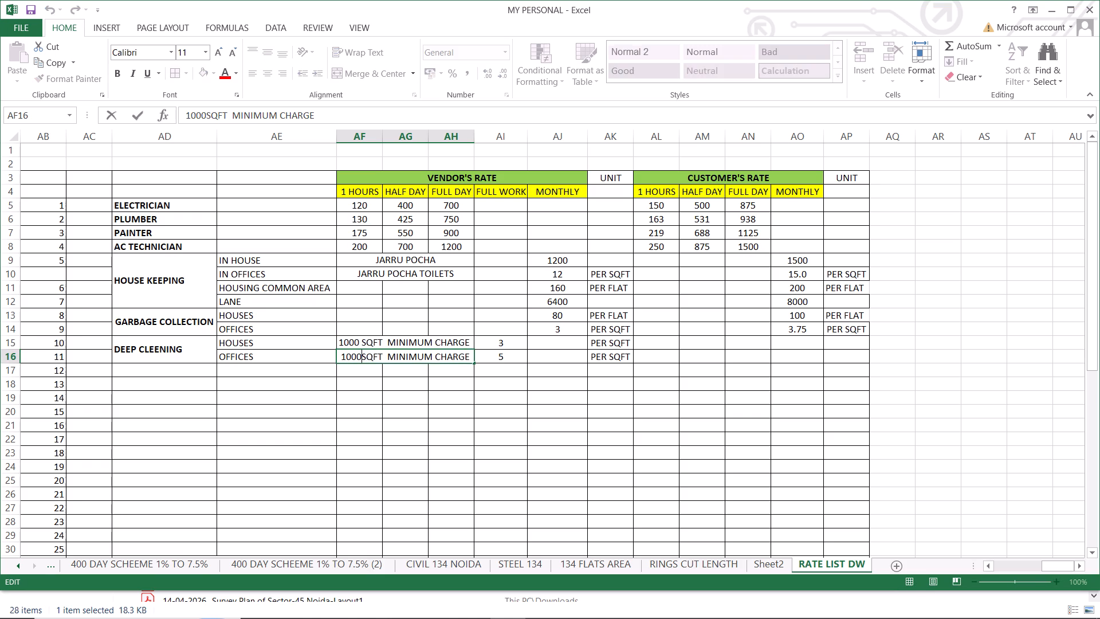
pyautogui.press('space')
pyautogui.click(404, 399)
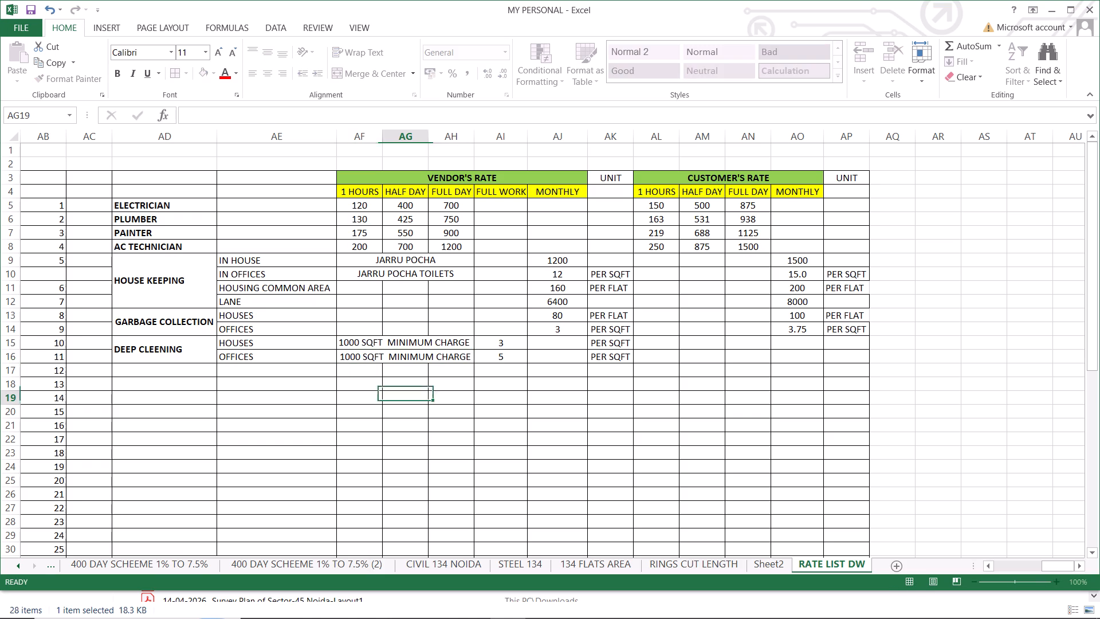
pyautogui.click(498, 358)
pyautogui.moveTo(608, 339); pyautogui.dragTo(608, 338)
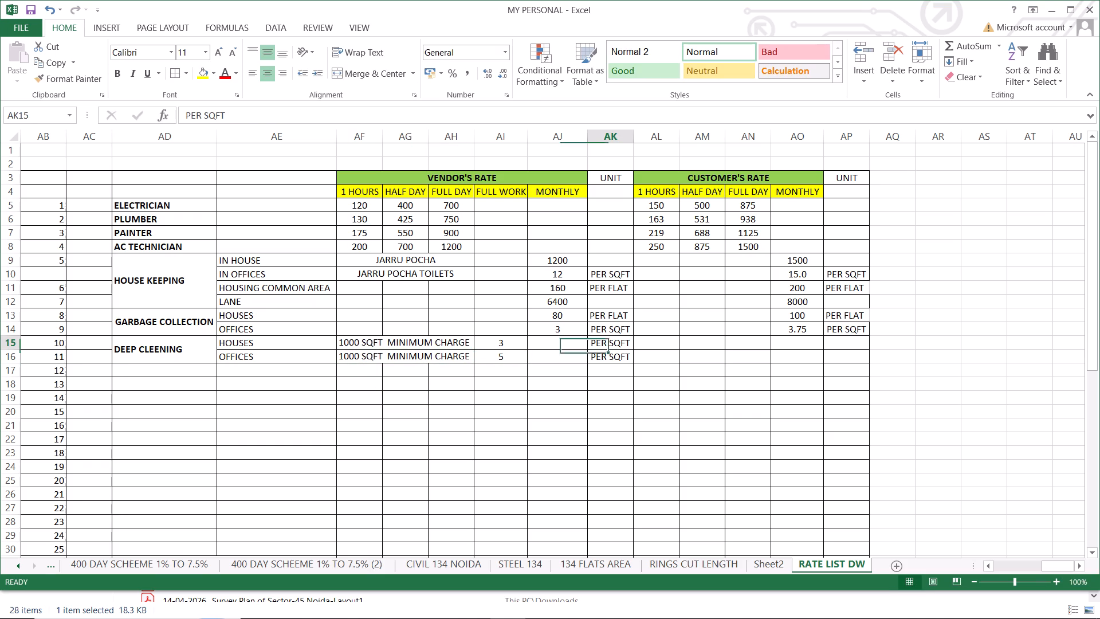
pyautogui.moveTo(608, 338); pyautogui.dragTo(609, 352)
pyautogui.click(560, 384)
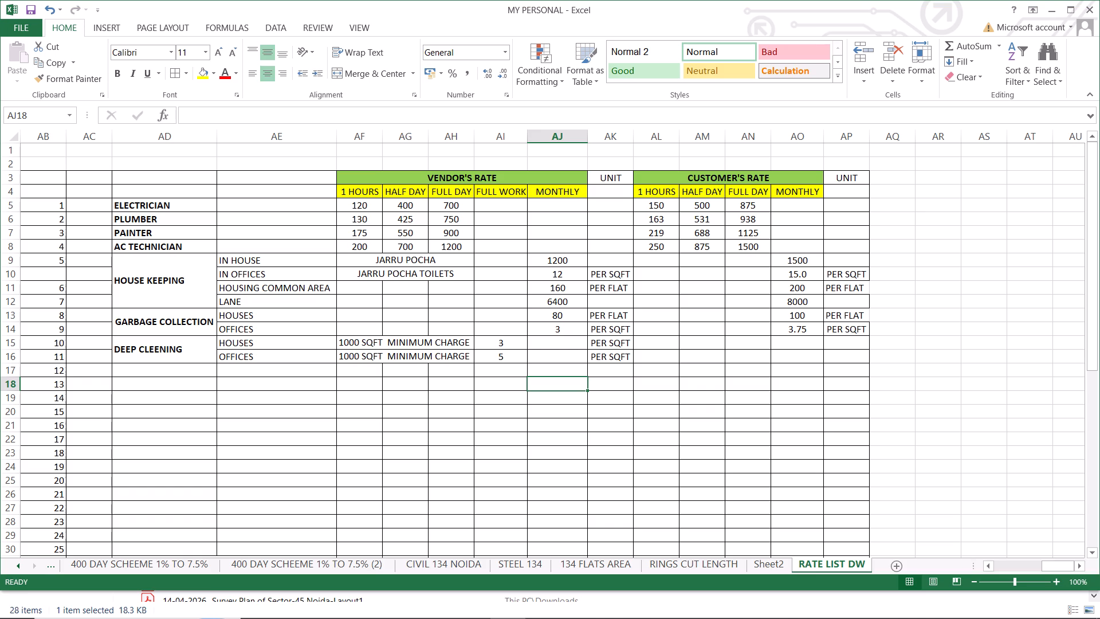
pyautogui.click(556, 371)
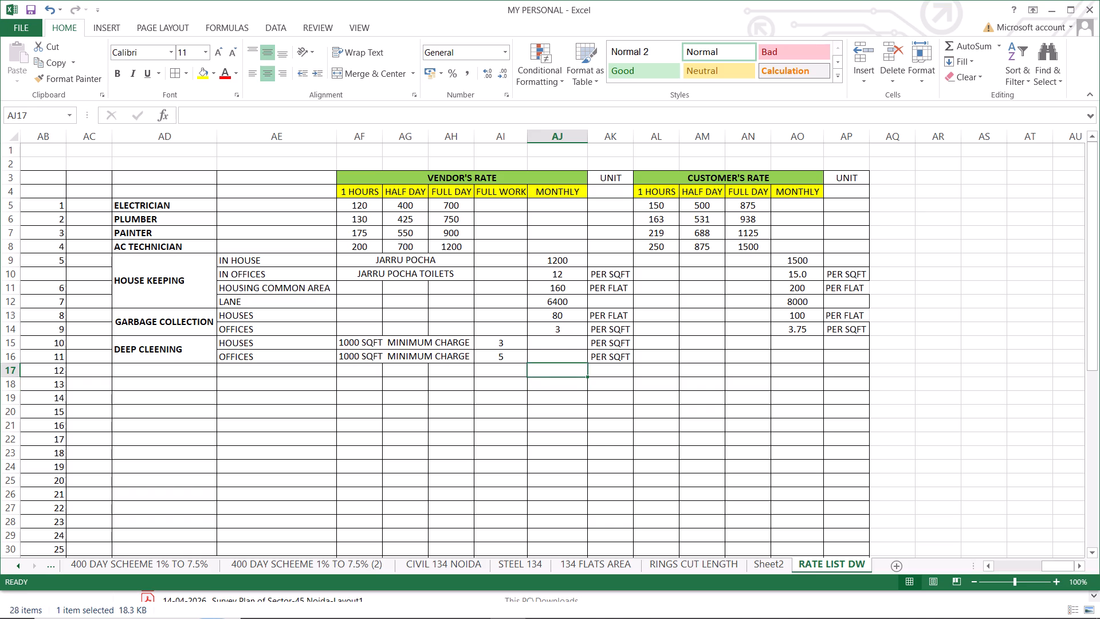
# Enter CARPENTORY WOOD WORK as the service name in AD17 and widen column AD to fit it.
pyautogui.click(171, 369)
pyautogui.write('CARPENTORY')
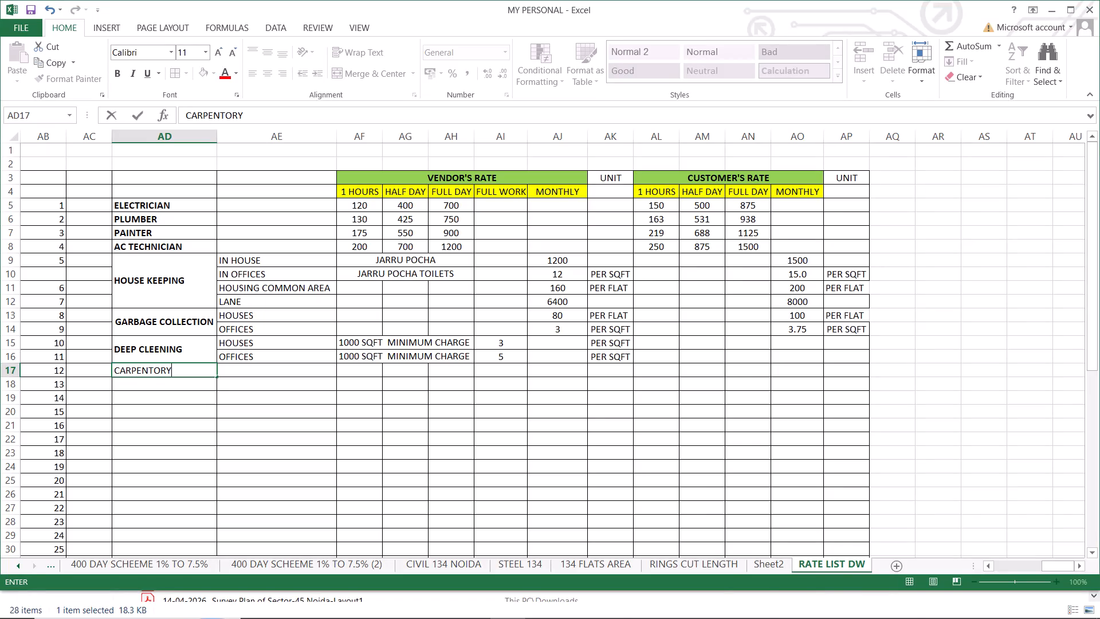
pyautogui.press('space')
pyautogui.write('WOOD')
pyautogui.press('space')
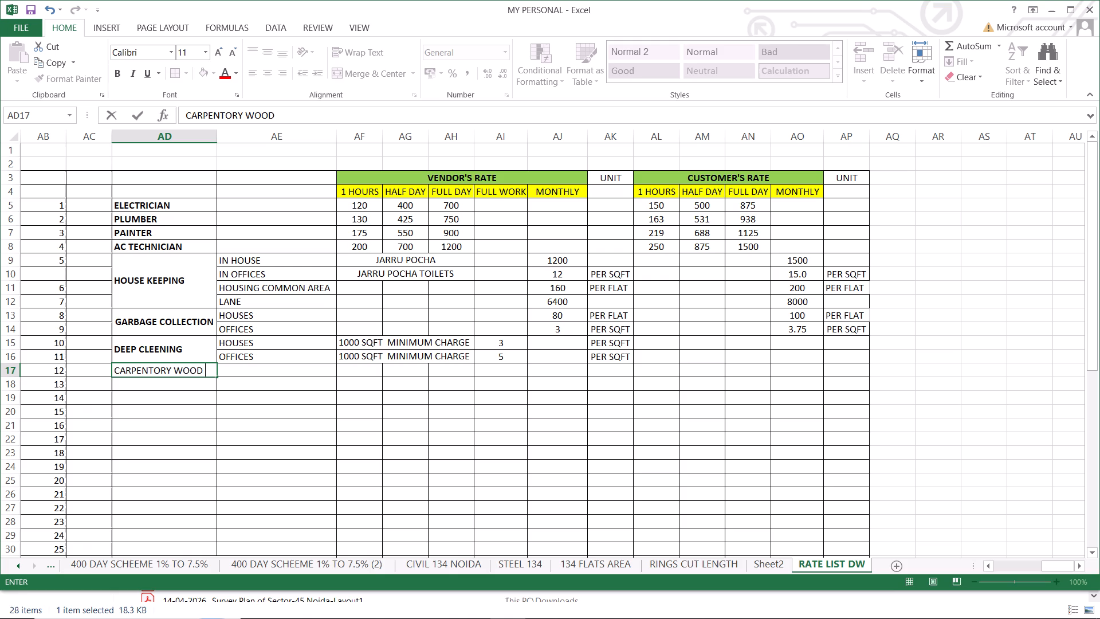
pyautogui.write('WORK')
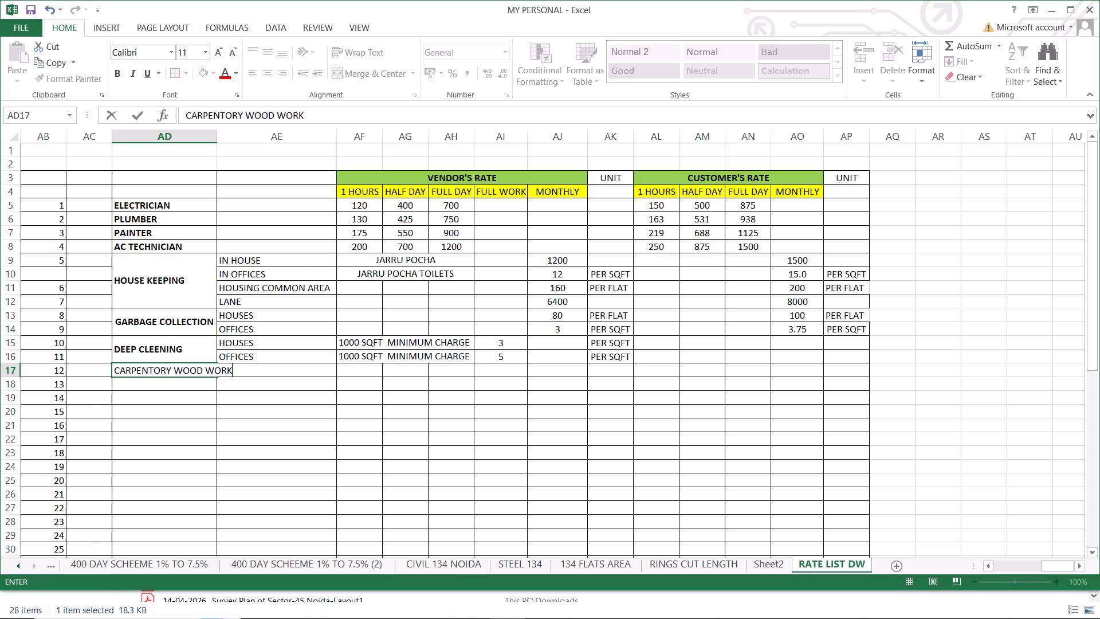
pyautogui.click(238, 428)
pyautogui.click(264, 371)
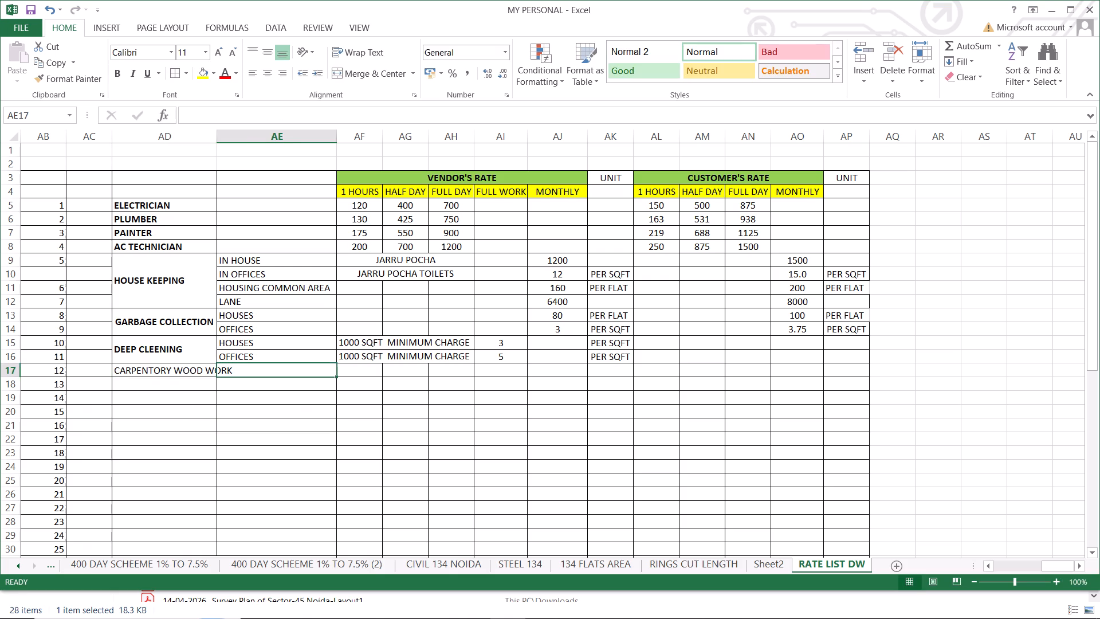
pyautogui.moveTo(216, 134); pyautogui.dragTo(249, 142)
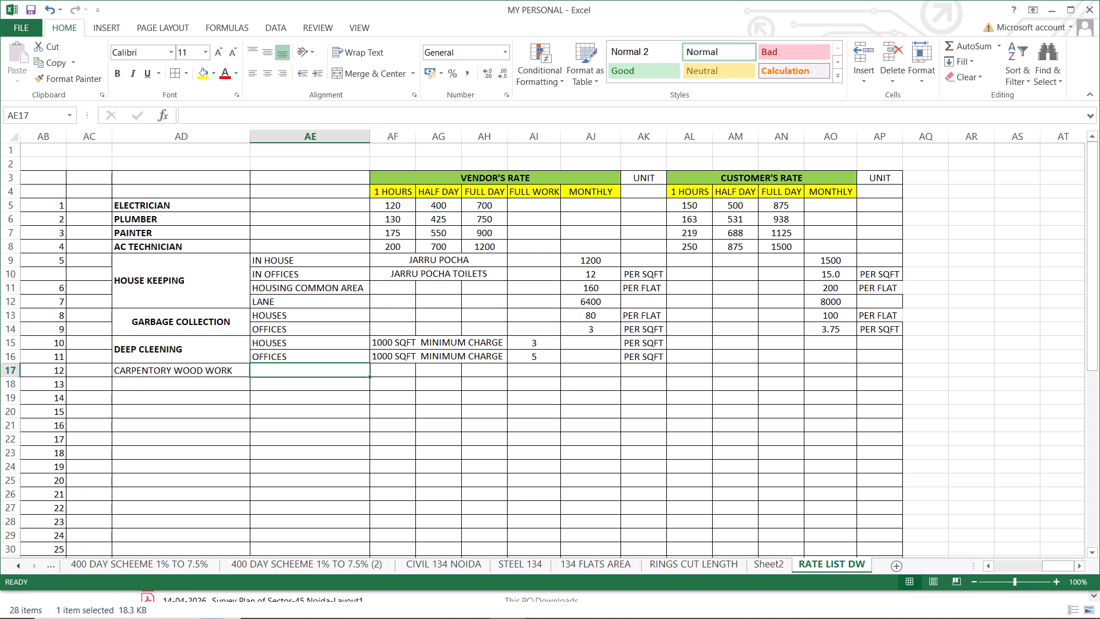
# Enter RO- WATER PURIFIER as the service name in AD18, below the carpentry entry.
pyautogui.click(172, 381)
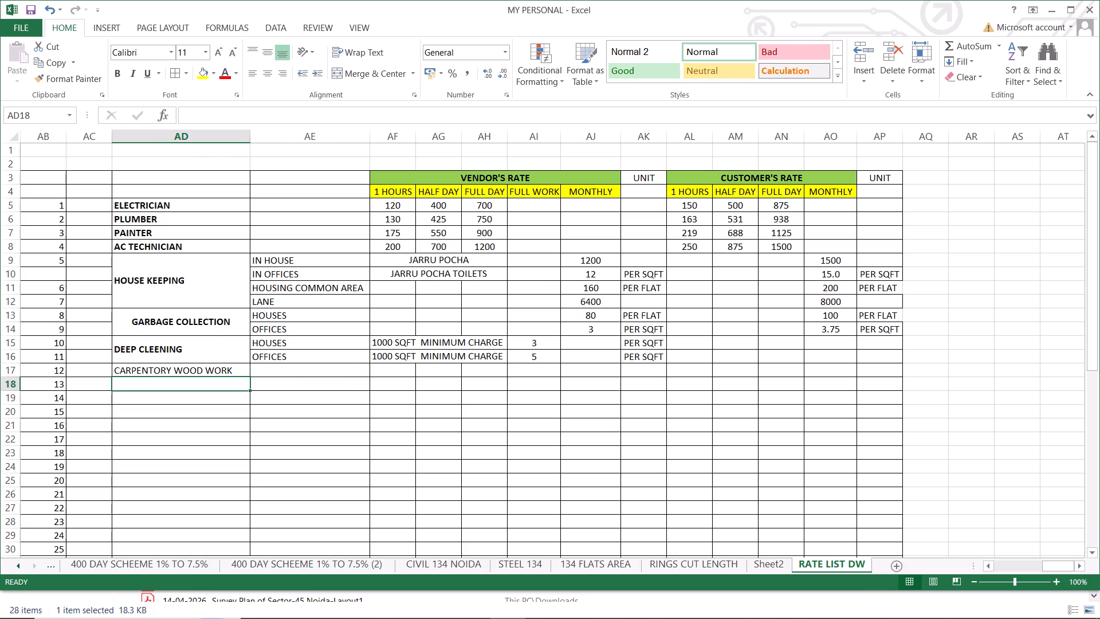
pyautogui.write('RO')
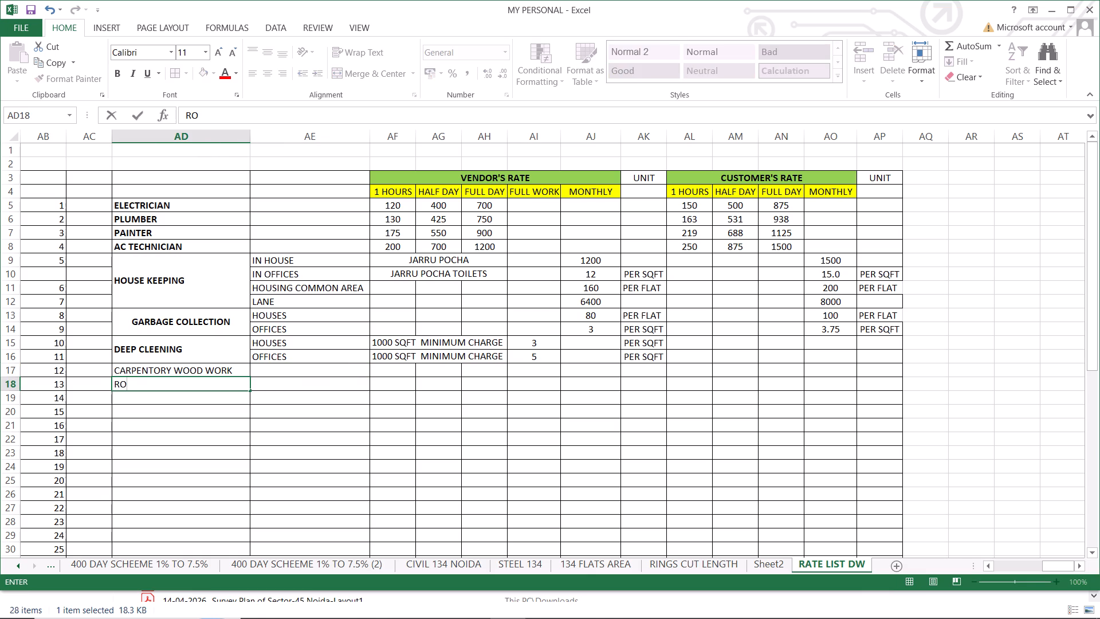
pyautogui.press('-')
pyautogui.press('space')
pyautogui.press('w')
pyautogui.write('ATER')
pyautogui.press('space')
pyautogui.press('p')
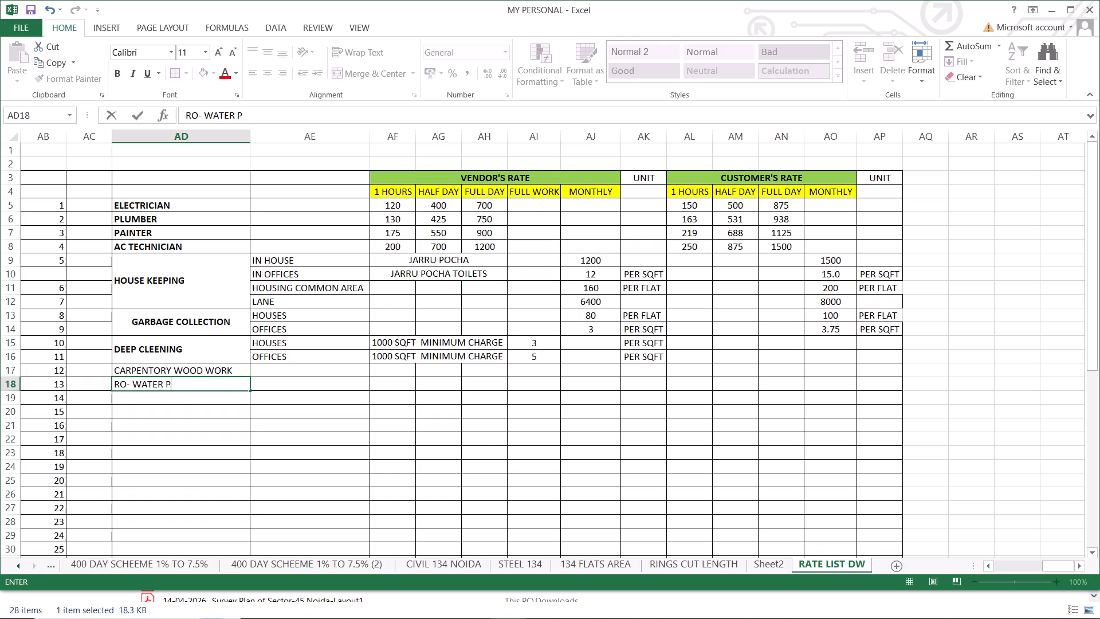
pyautogui.write('URI')
pyautogui.write('FI')
pyautogui.write('ER')
pyautogui.click(284, 481)
# Copy the HOUSES and OFFICES labels from AE15:AE16 into AE18:AE19 for the RO- WATER PURIFIER service.
pyautogui.click(287, 383)
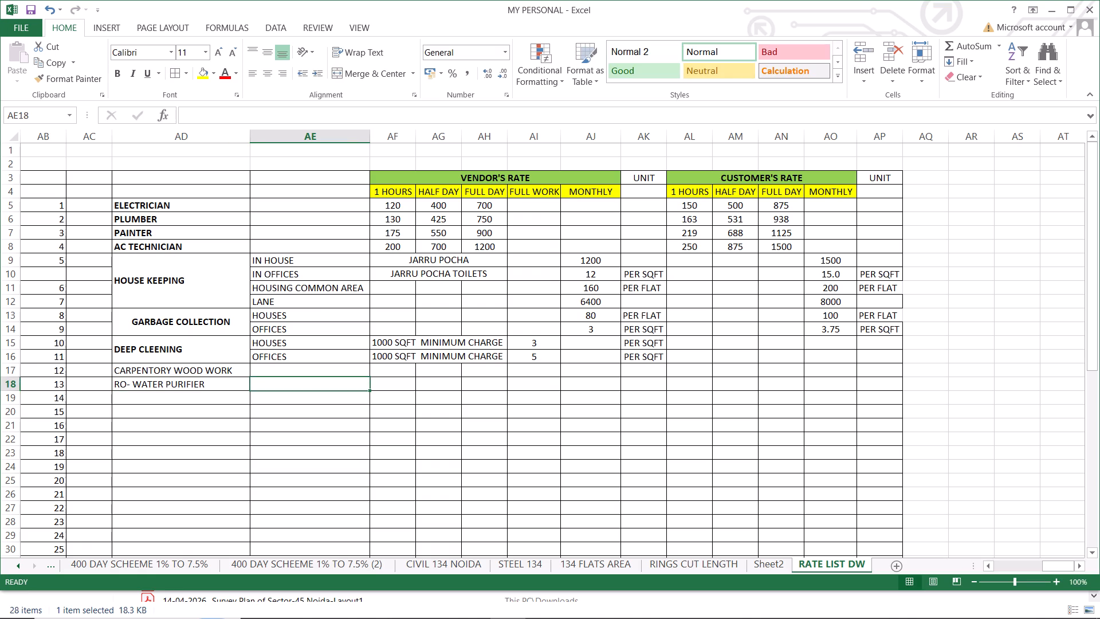
pyautogui.click(309, 370)
pyautogui.click(293, 342)
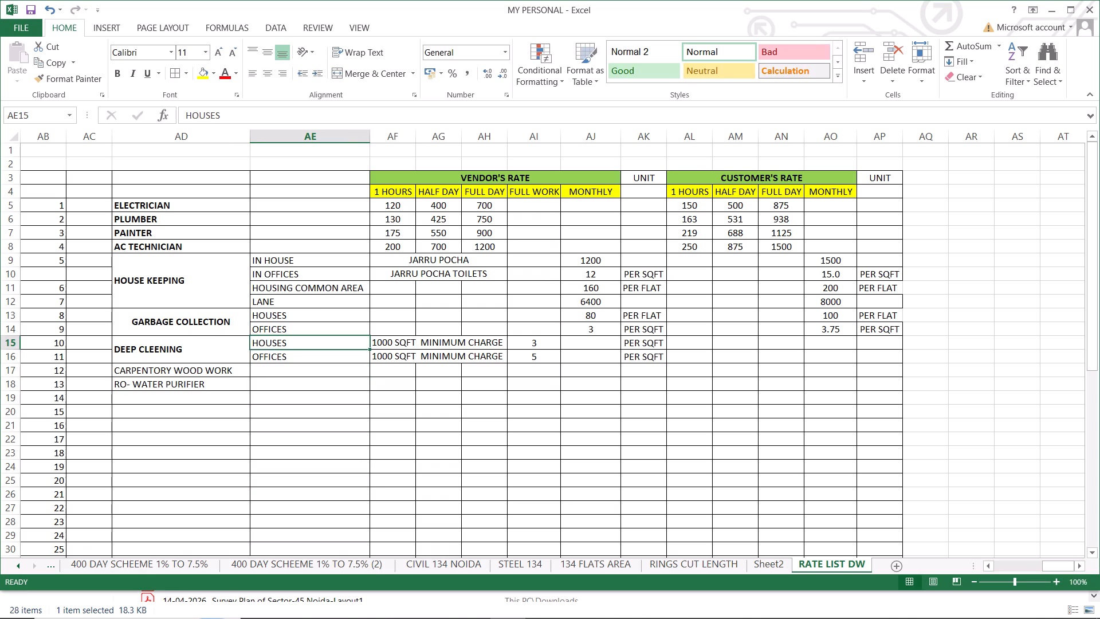
pyautogui.moveTo(293, 342); pyautogui.dragTo(298, 361)
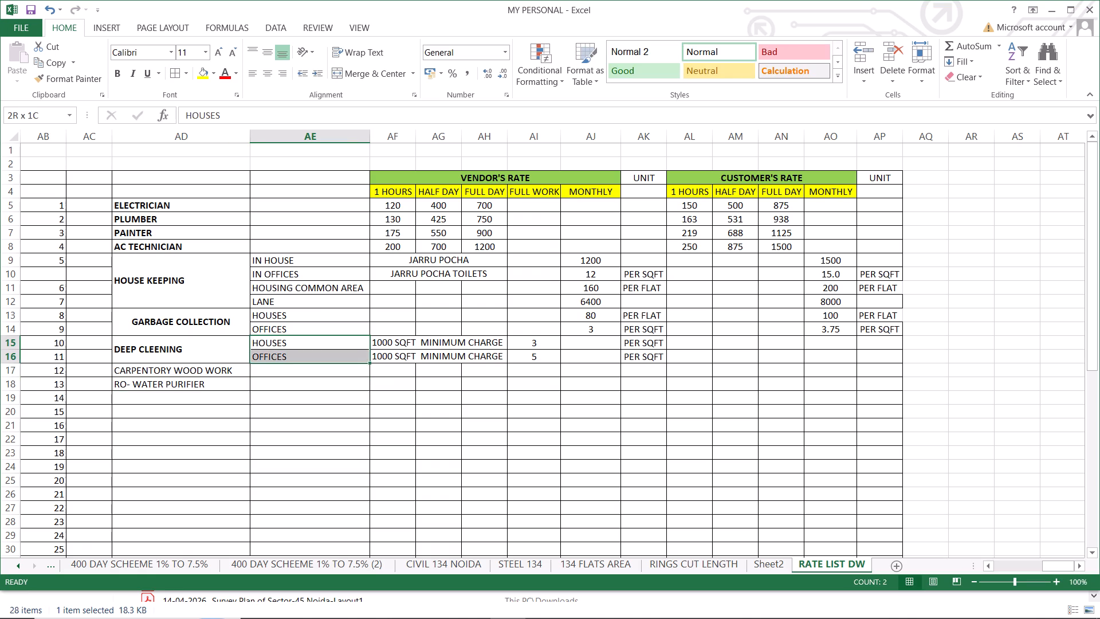
pyautogui.click(11, 383)
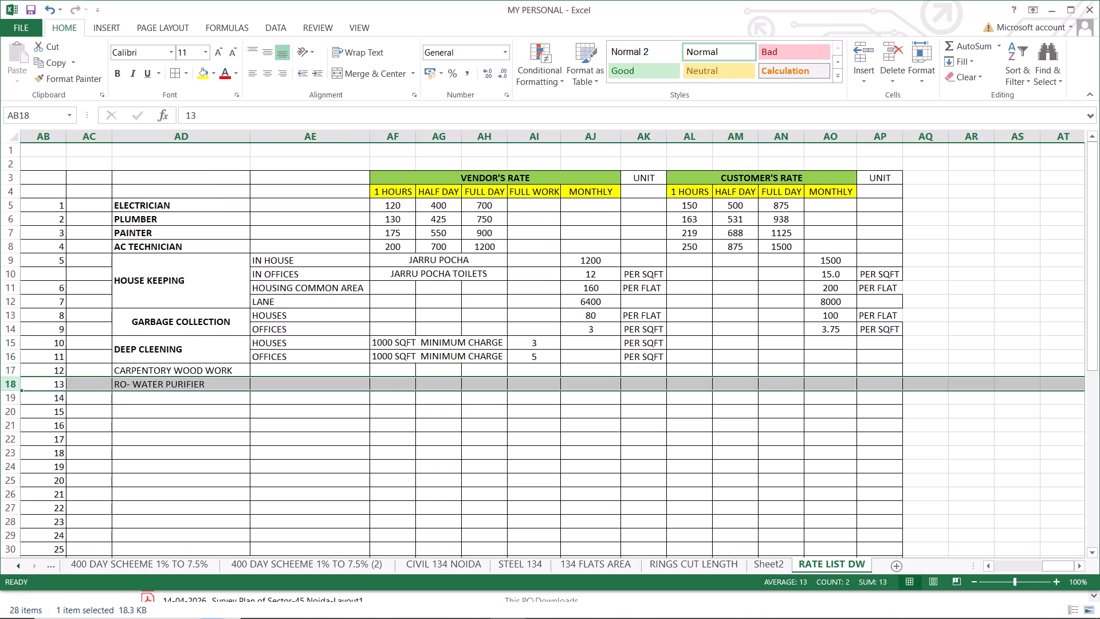
pyautogui.moveTo(284, 343); pyautogui.dragTo(285, 352)
pyautogui.click(58, 63)
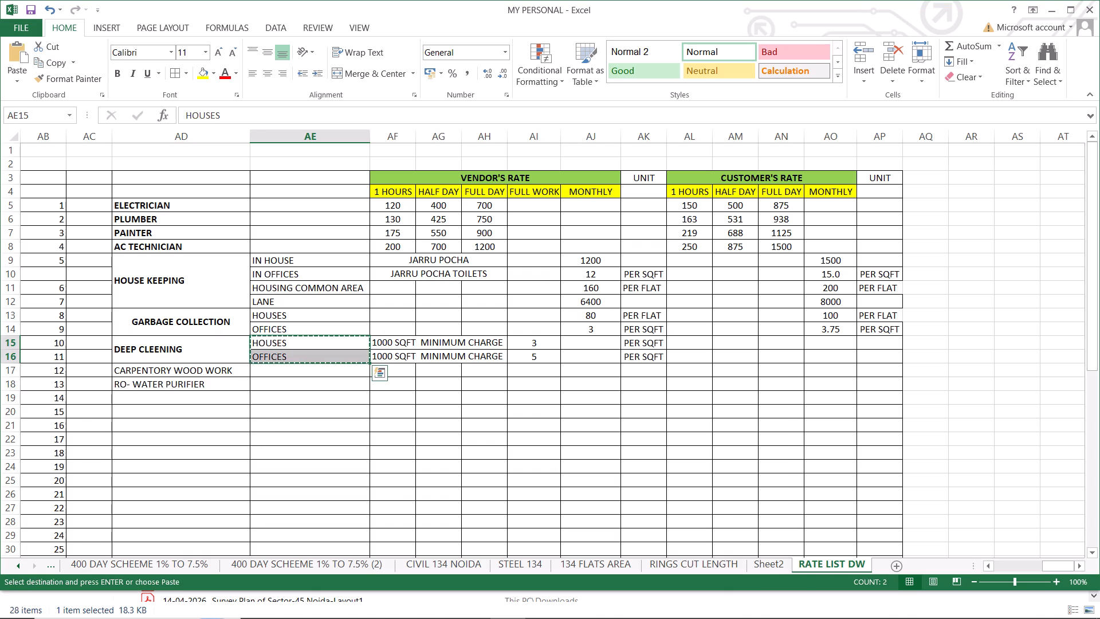
pyautogui.click(293, 386)
pyautogui.press('Return')
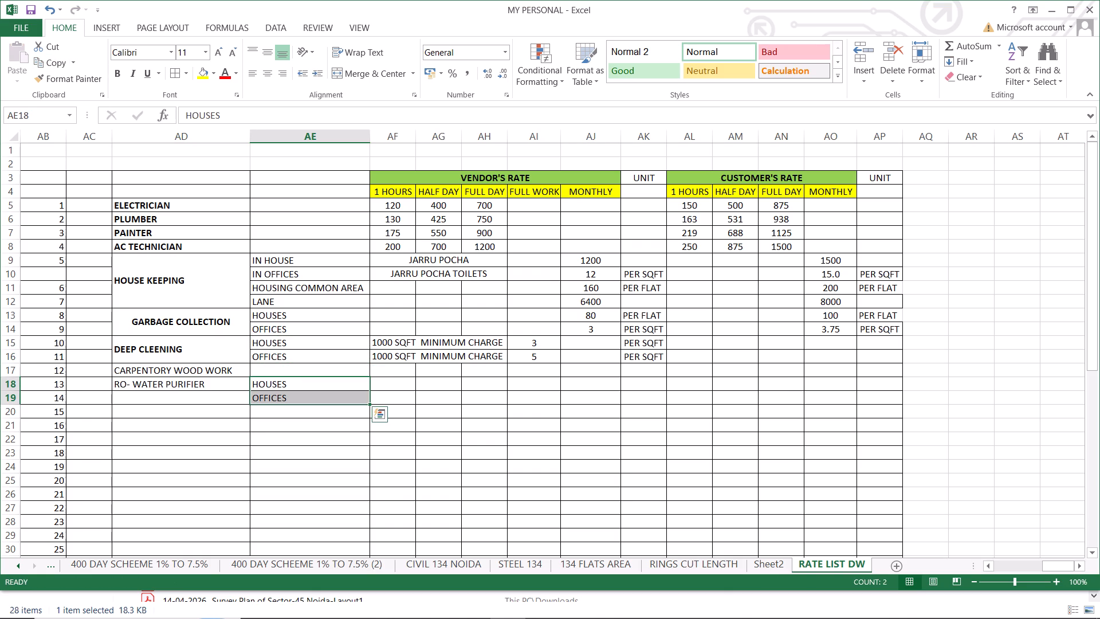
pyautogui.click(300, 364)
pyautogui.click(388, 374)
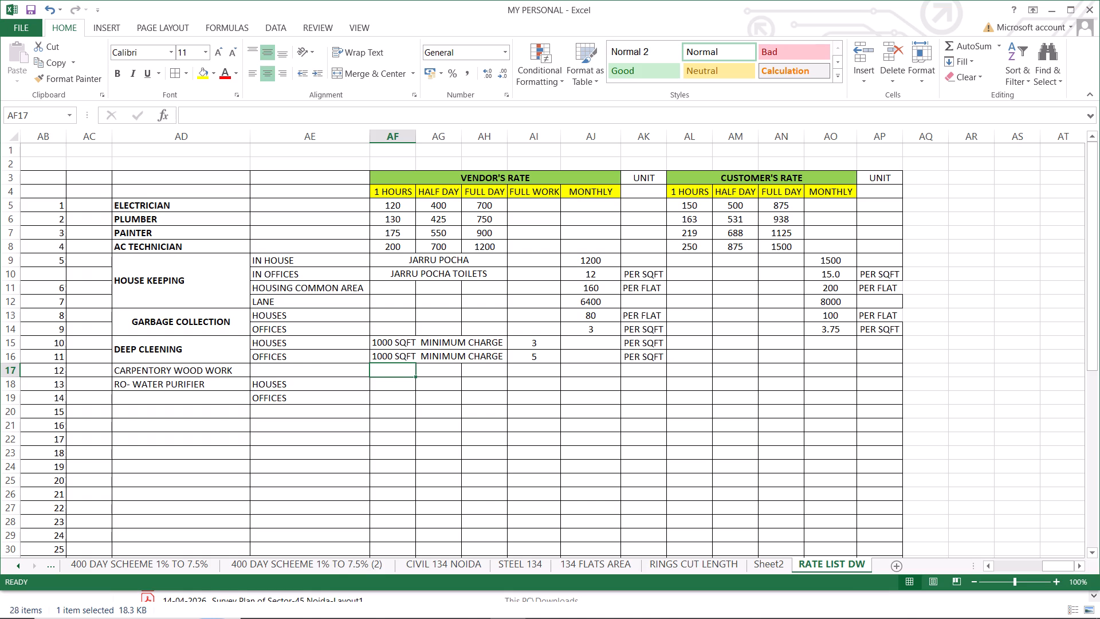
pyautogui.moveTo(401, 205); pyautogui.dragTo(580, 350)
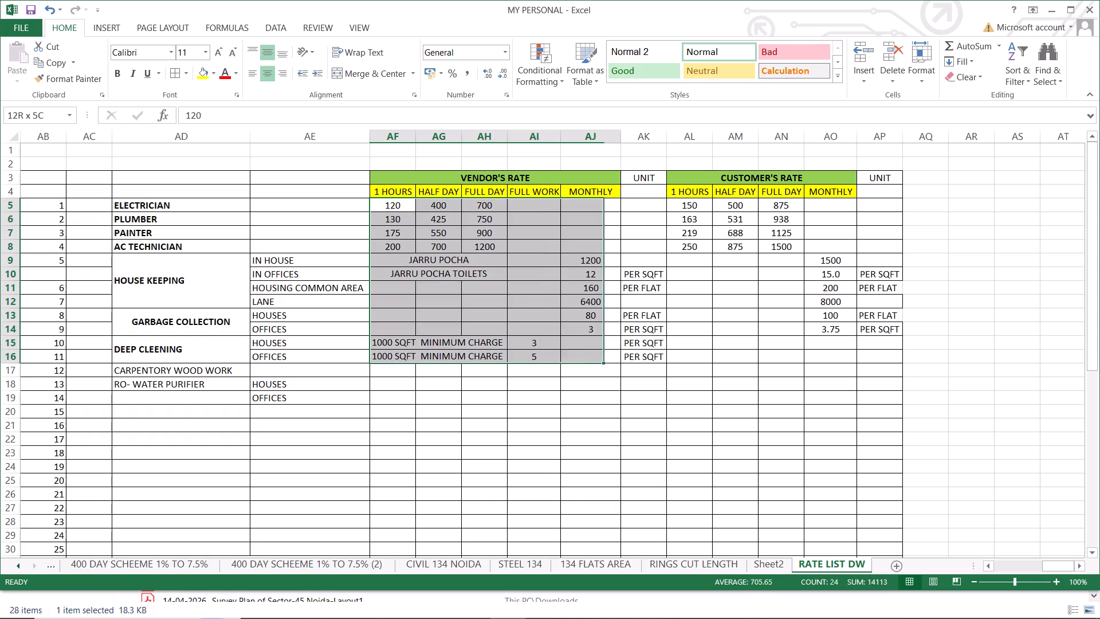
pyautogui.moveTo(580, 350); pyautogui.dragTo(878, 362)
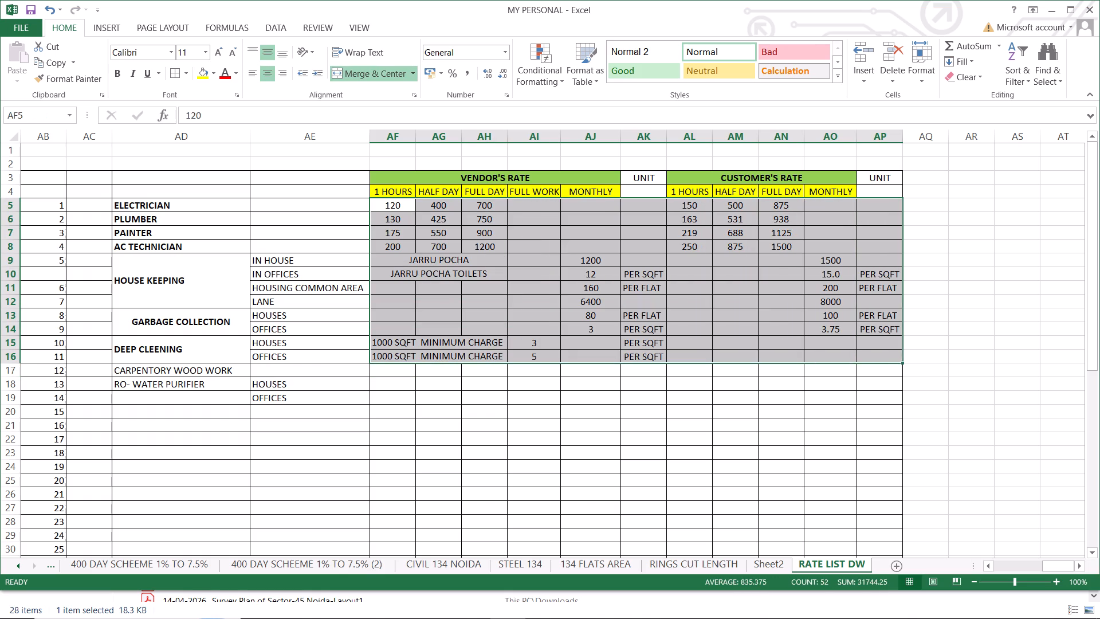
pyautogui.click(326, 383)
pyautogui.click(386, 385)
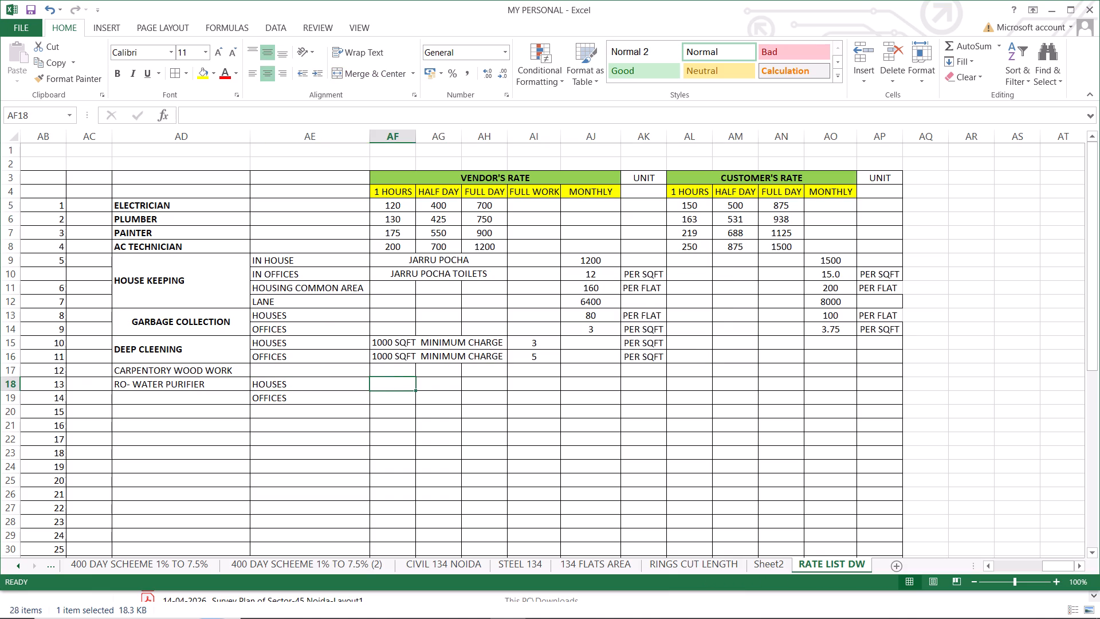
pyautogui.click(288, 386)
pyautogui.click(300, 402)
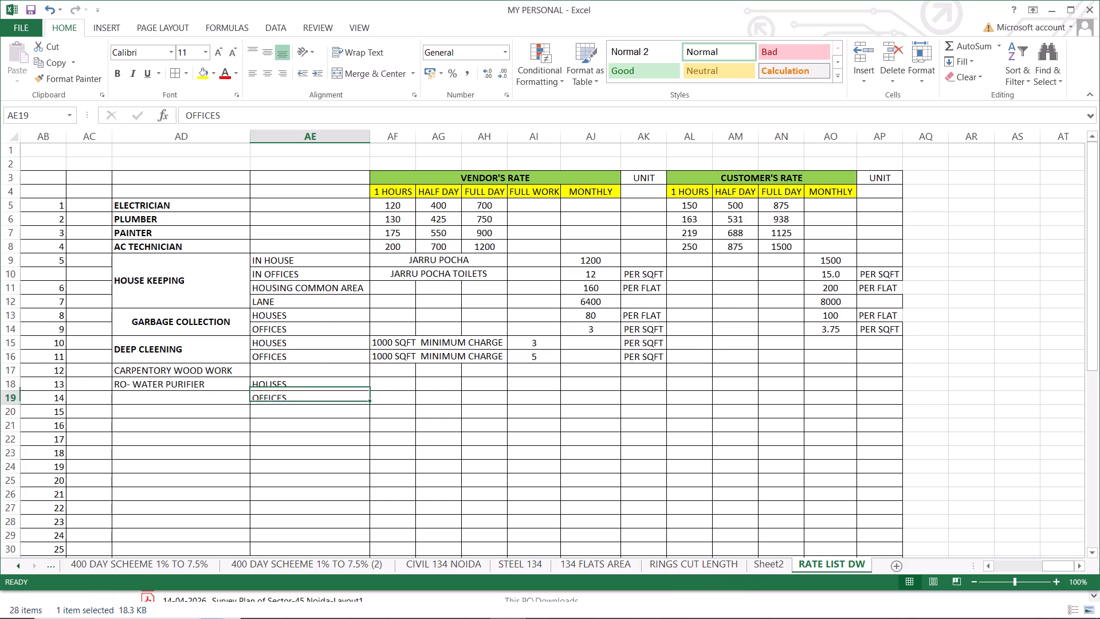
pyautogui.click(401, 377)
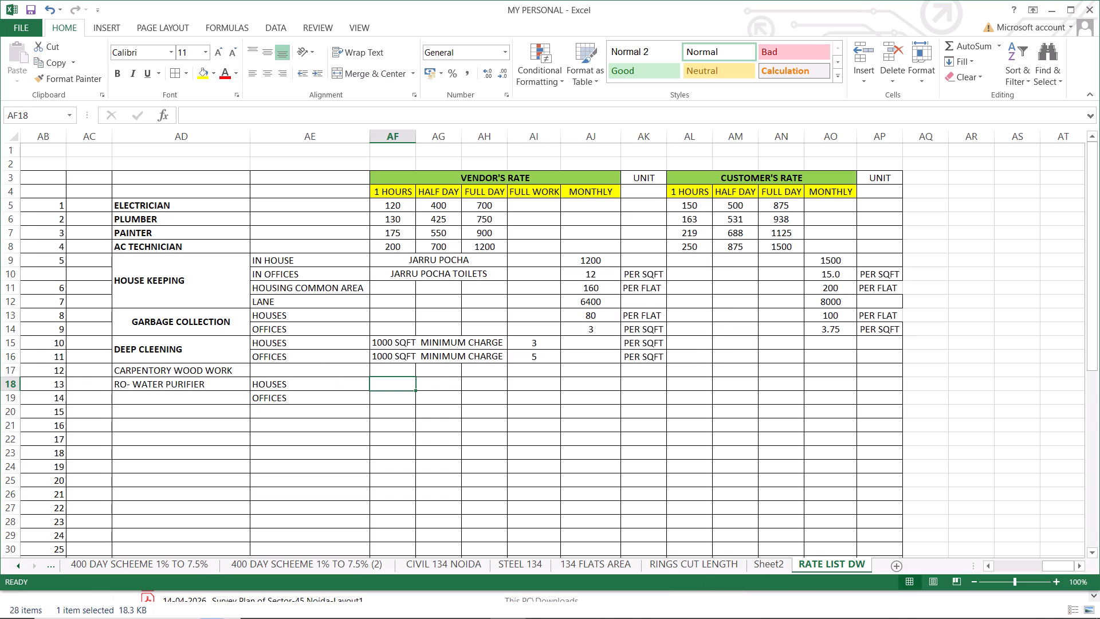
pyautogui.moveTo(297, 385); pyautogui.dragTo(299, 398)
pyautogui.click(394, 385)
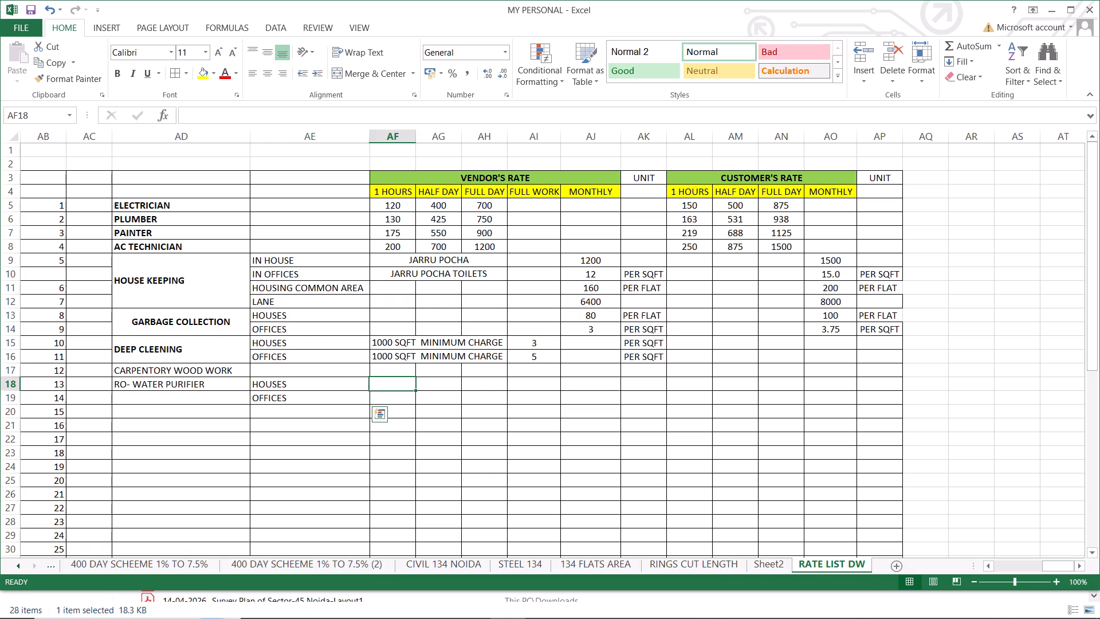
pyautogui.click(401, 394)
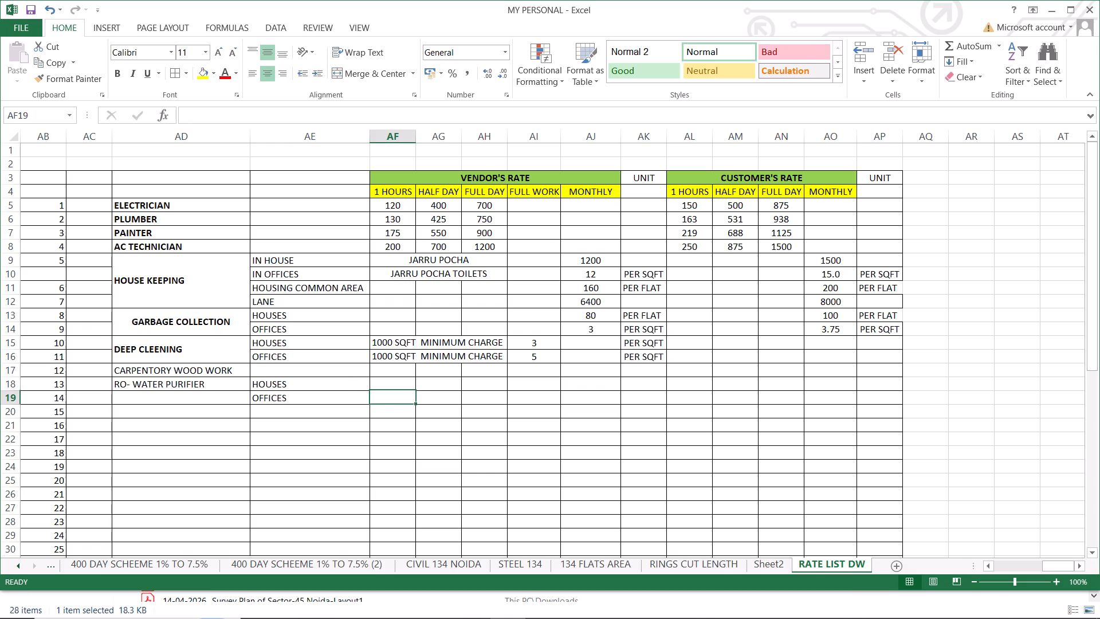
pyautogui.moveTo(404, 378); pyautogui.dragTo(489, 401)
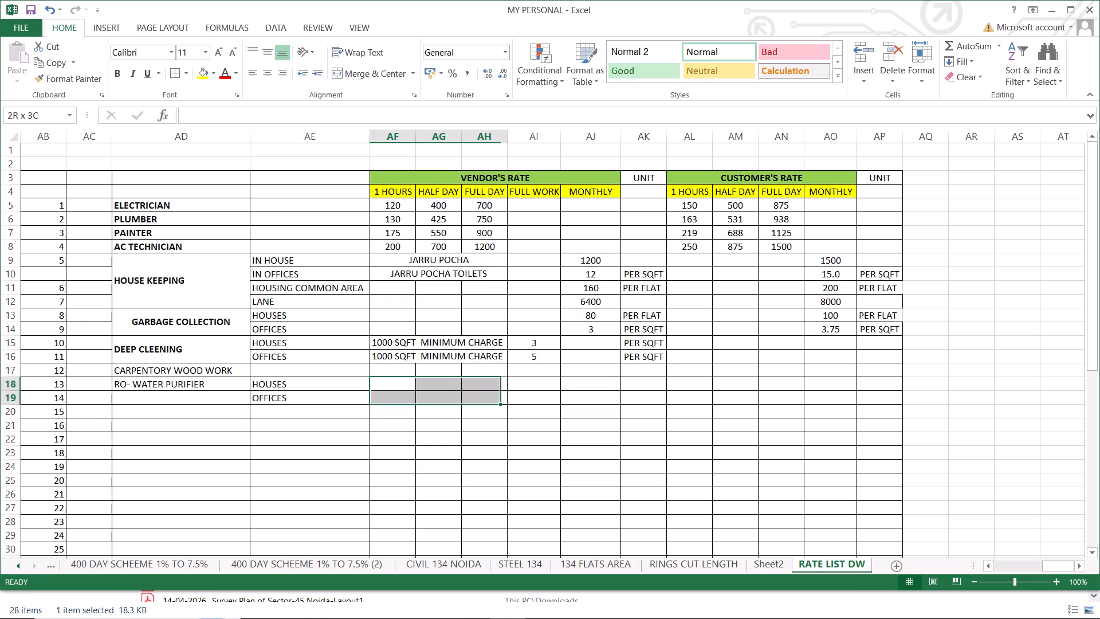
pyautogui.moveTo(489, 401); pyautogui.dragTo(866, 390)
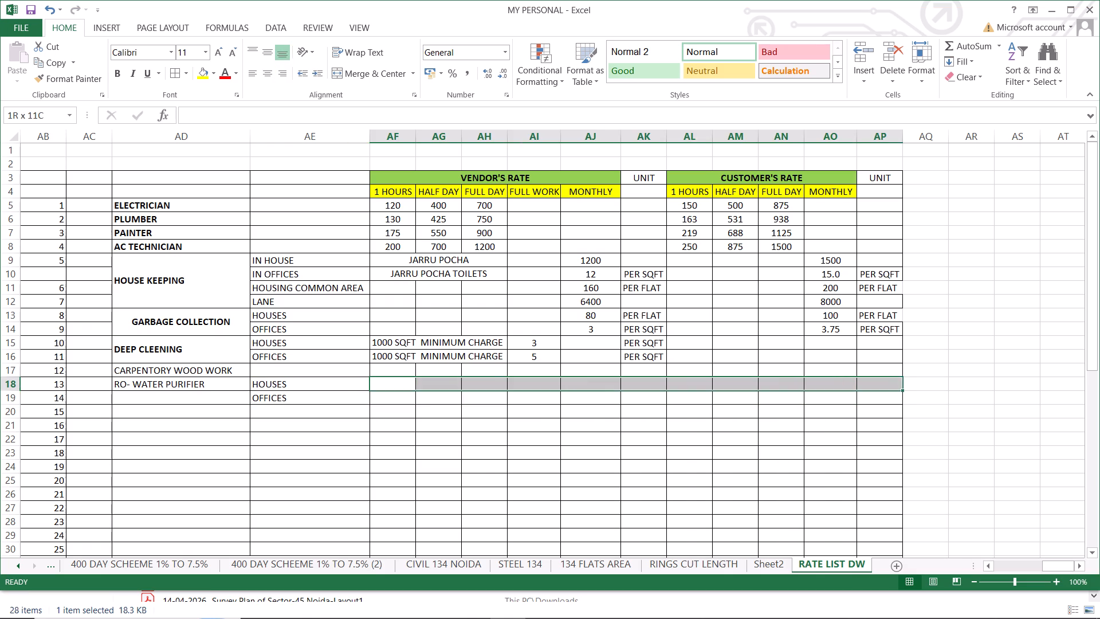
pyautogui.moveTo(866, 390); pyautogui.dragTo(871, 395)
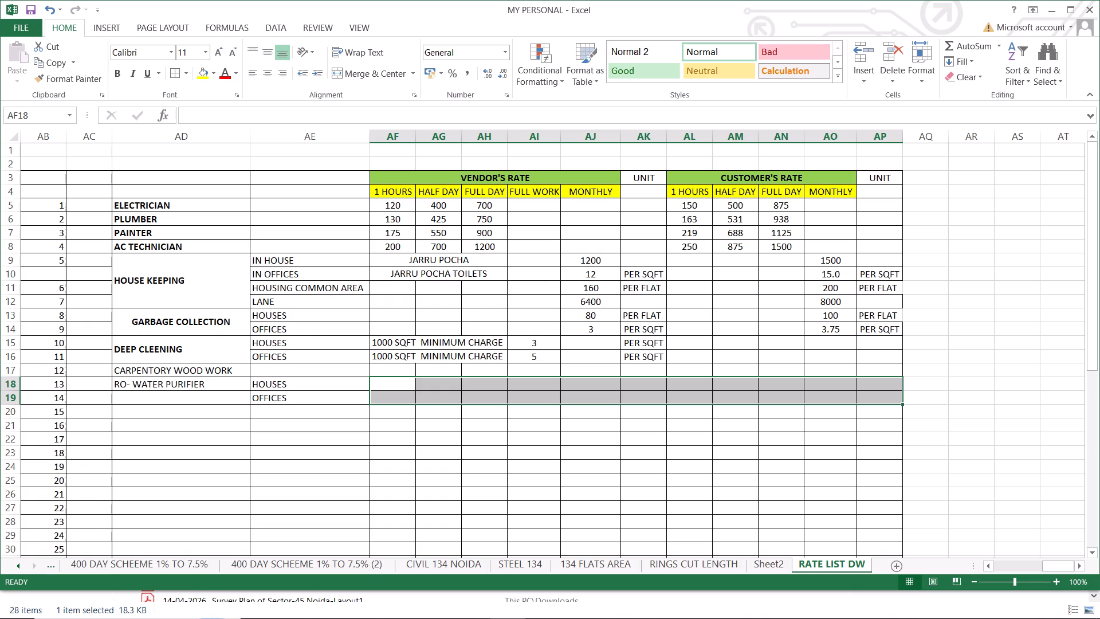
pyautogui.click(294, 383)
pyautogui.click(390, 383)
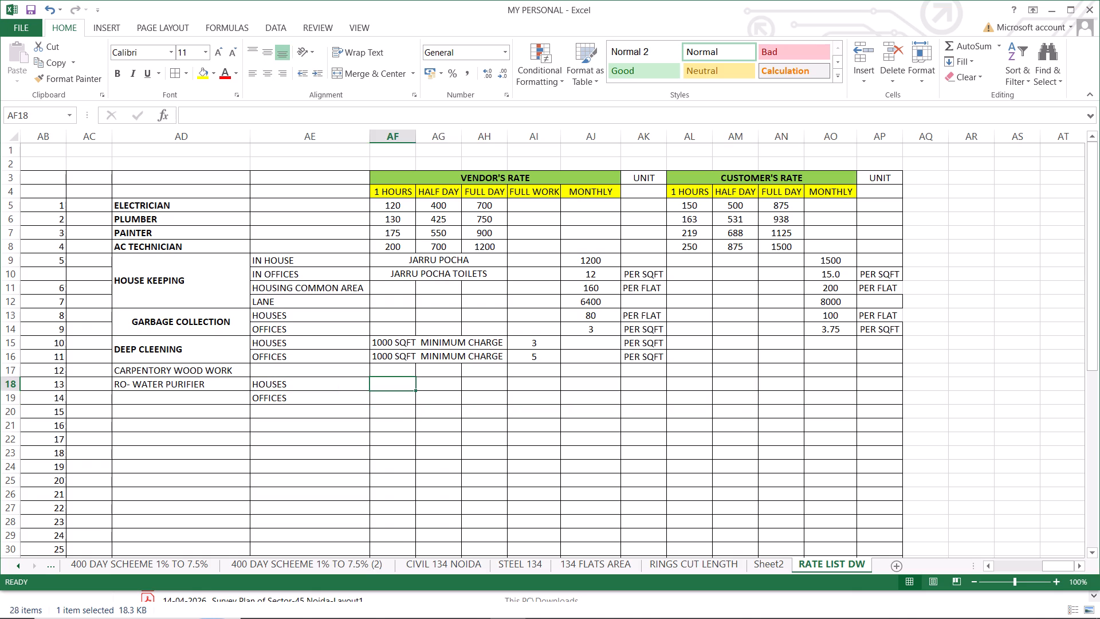
# Enter the CARPENTORY WOOD WORK vendor rates in AF17:AH17: 220 for 1 hour, 750 for half day and 1400 for full day.
pyautogui.click(394, 370)
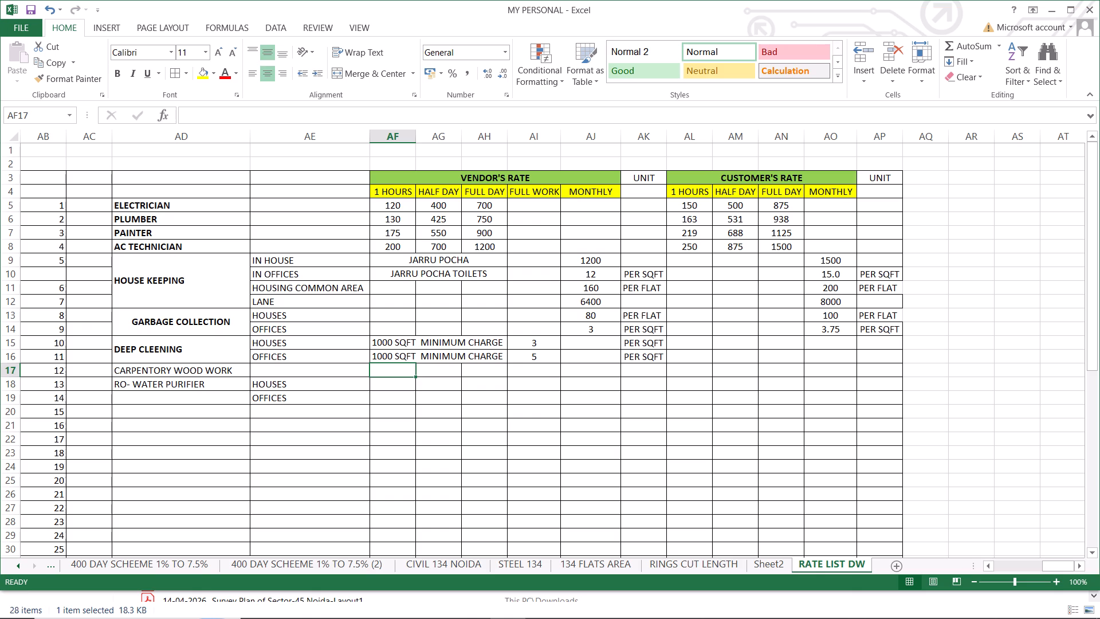
pyautogui.write('220')
pyautogui.click(446, 376)
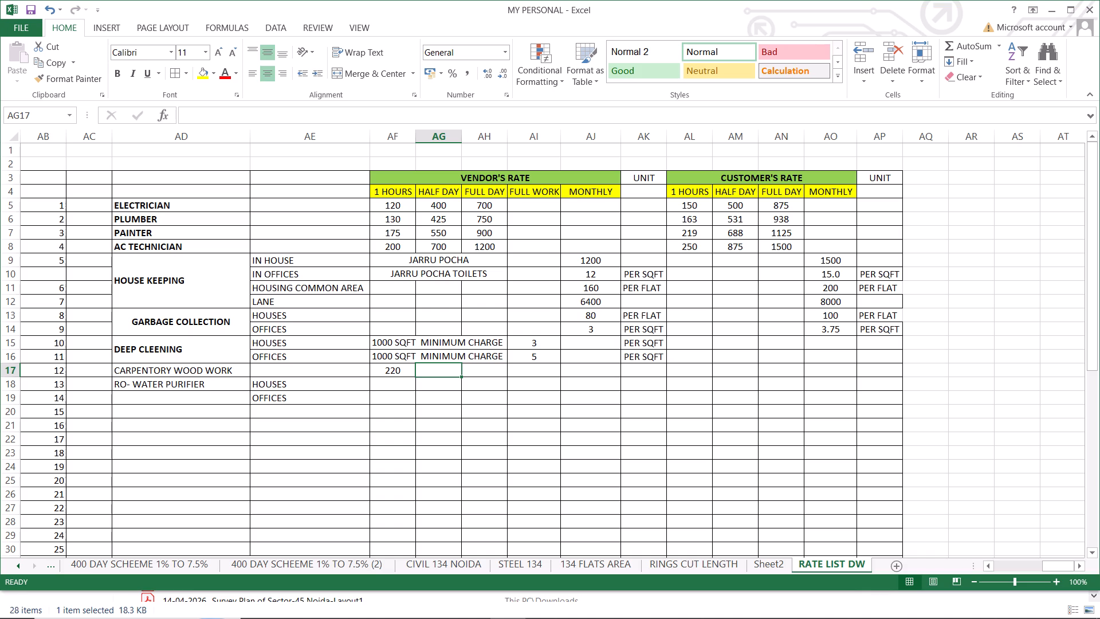
pyautogui.press('8')
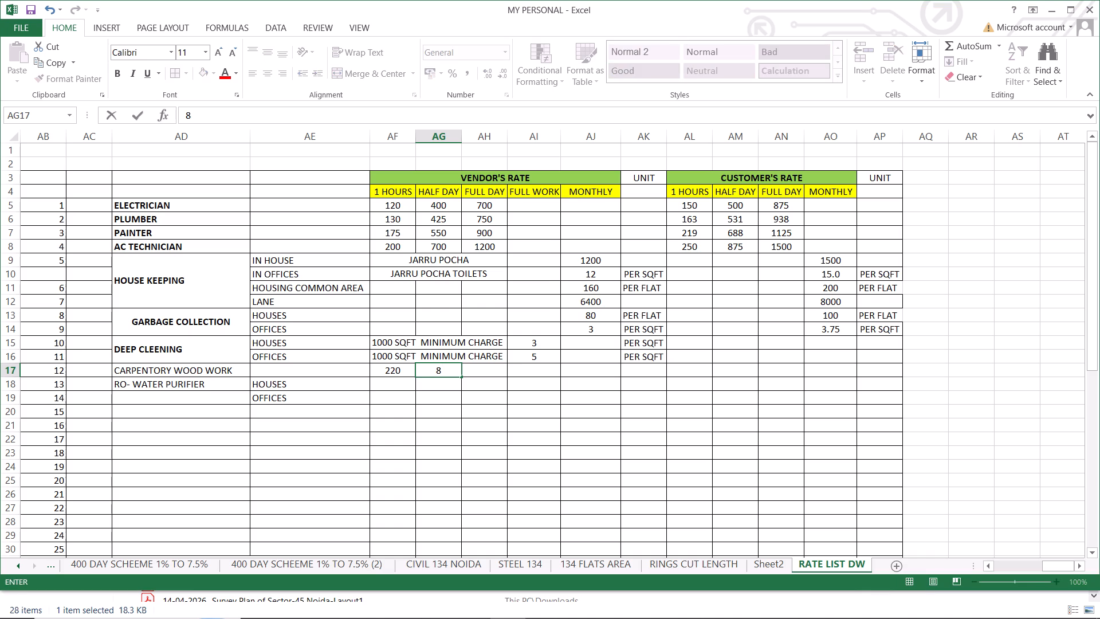
pyautogui.write('00')
pyautogui.press('BackSpace')
pyautogui.press('BackSpace')
pyautogui.press('BackSpace')
pyautogui.write('750')
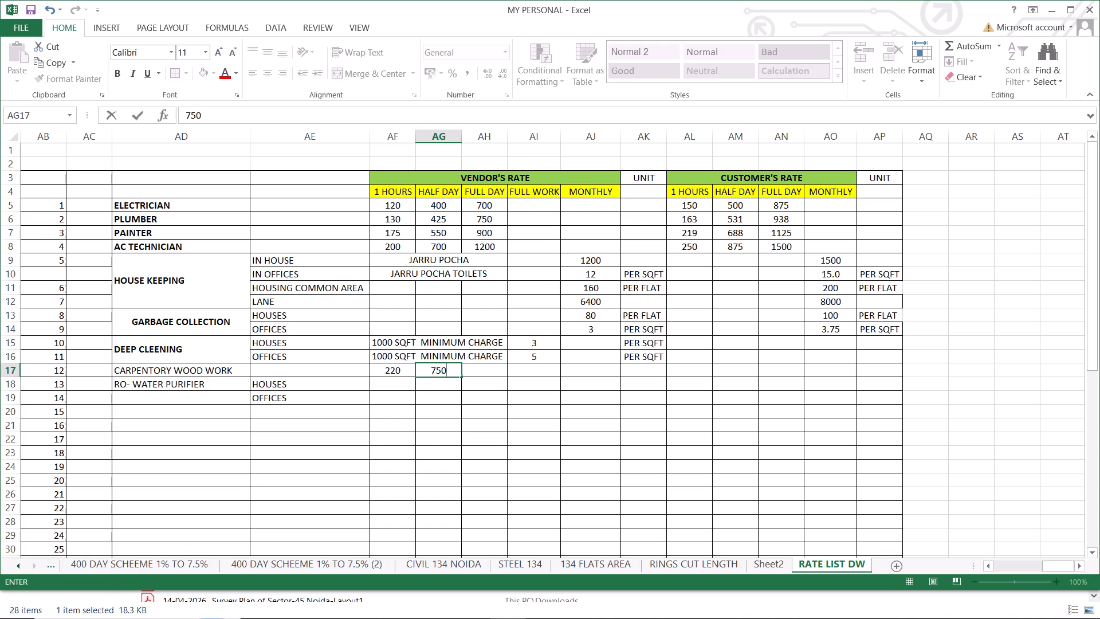
pyautogui.click(492, 371)
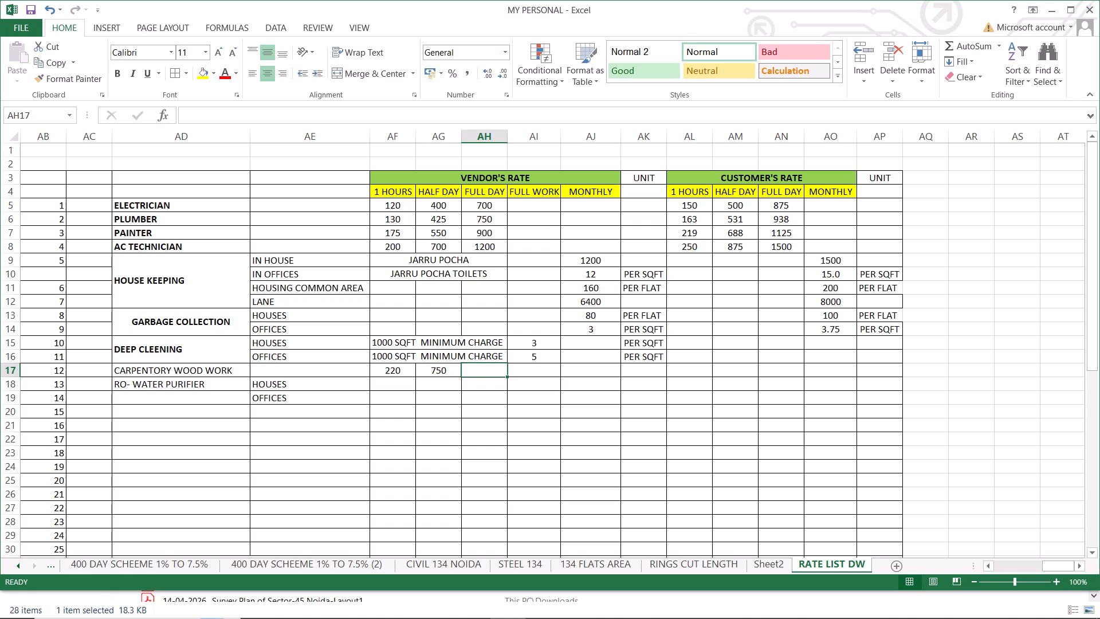
pyautogui.write('1400')
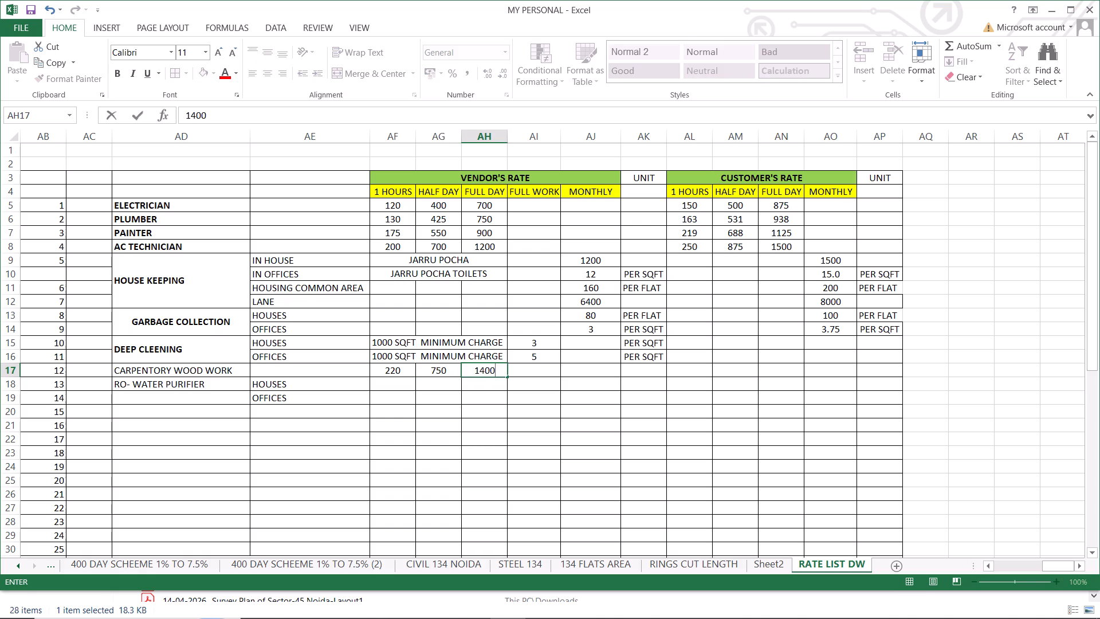
pyautogui.click(488, 412)
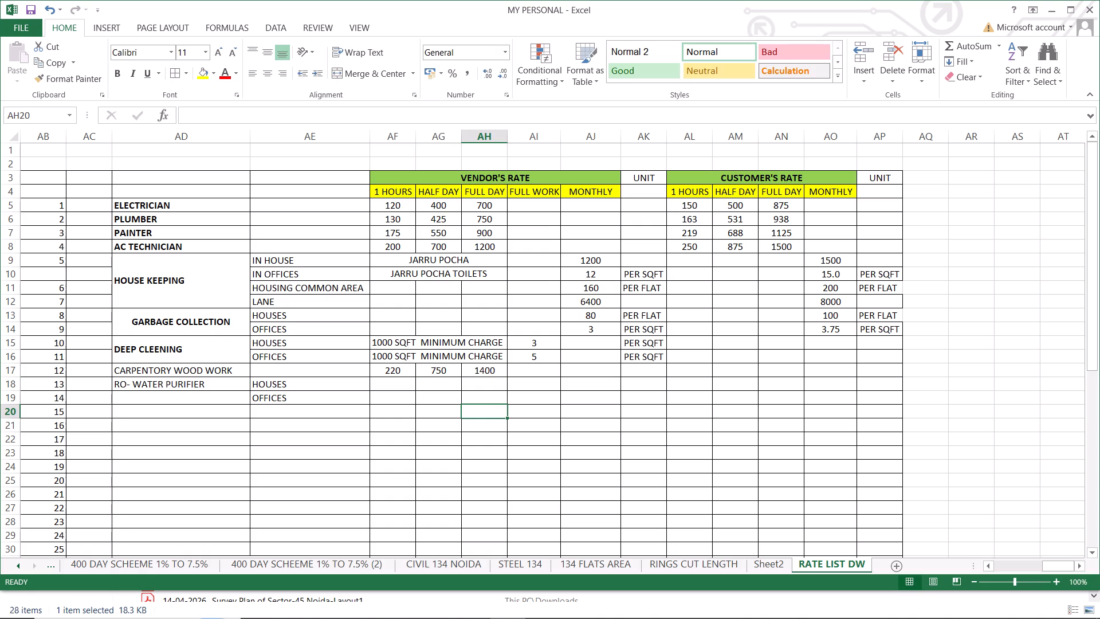
# Copy the AC TECHNICIAN customer rate formulas from AL8:AN8 into AL17:AN17 for CARPENTORY WOOD WORK and check the pasted cells.
pyautogui.click(844, 374)
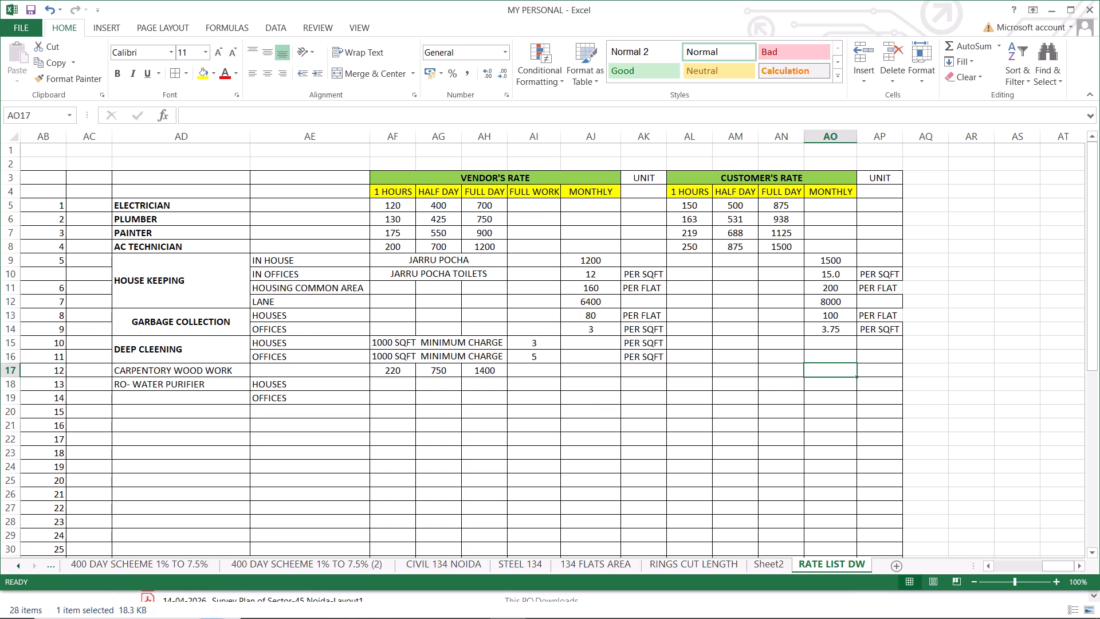
pyautogui.moveTo(693, 250); pyautogui.dragTo(793, 247)
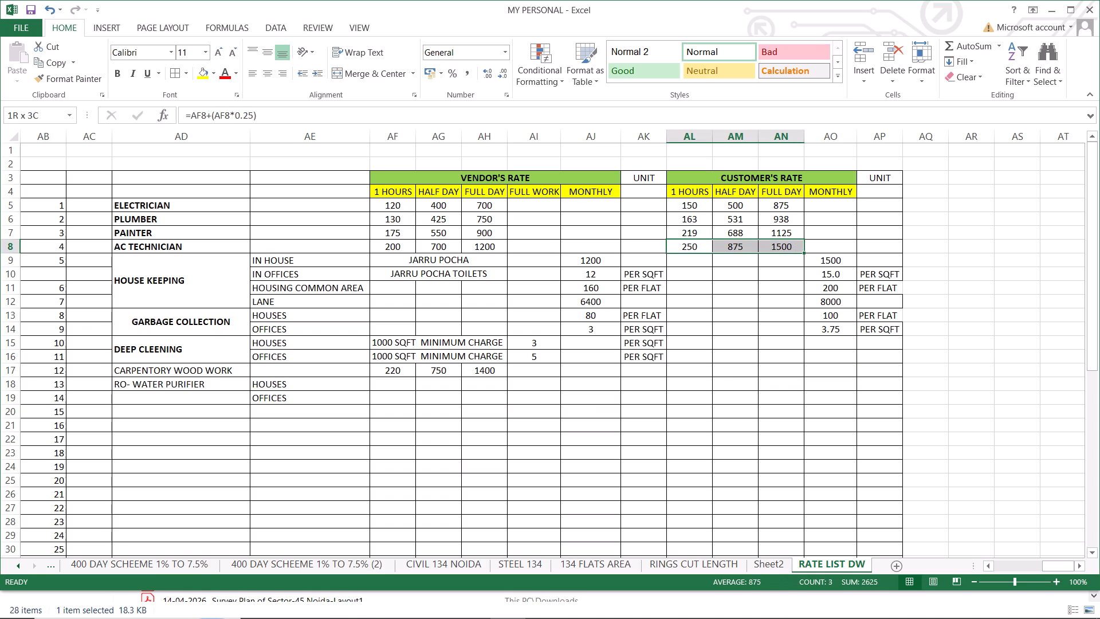
pyautogui.moveTo(793, 247); pyautogui.dragTo(793, 248)
pyautogui.click(58, 62)
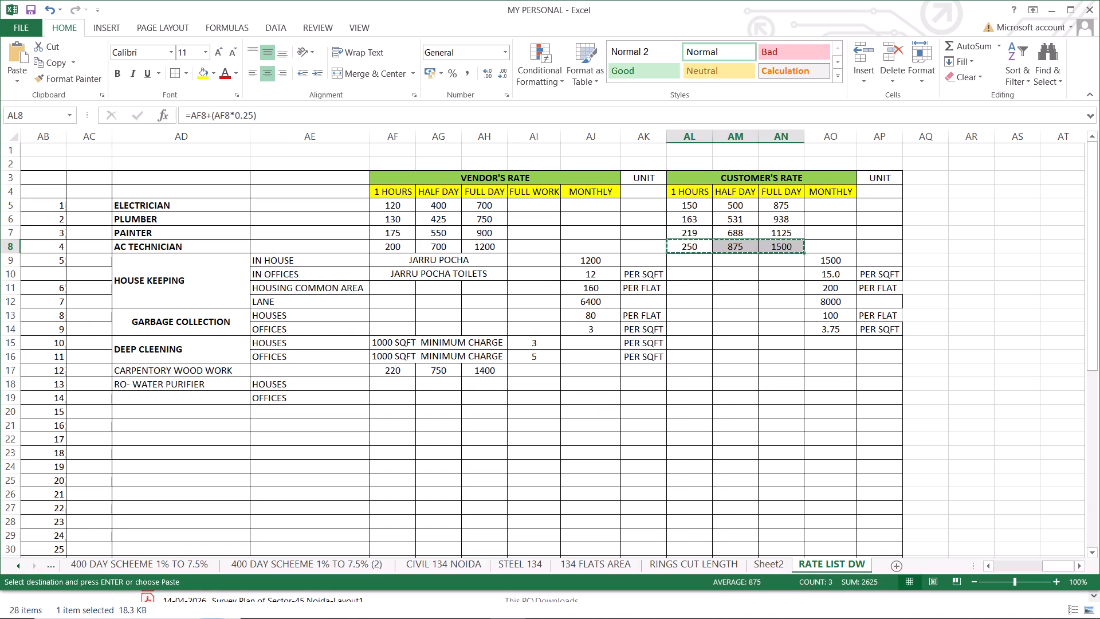
pyautogui.click(694, 373)
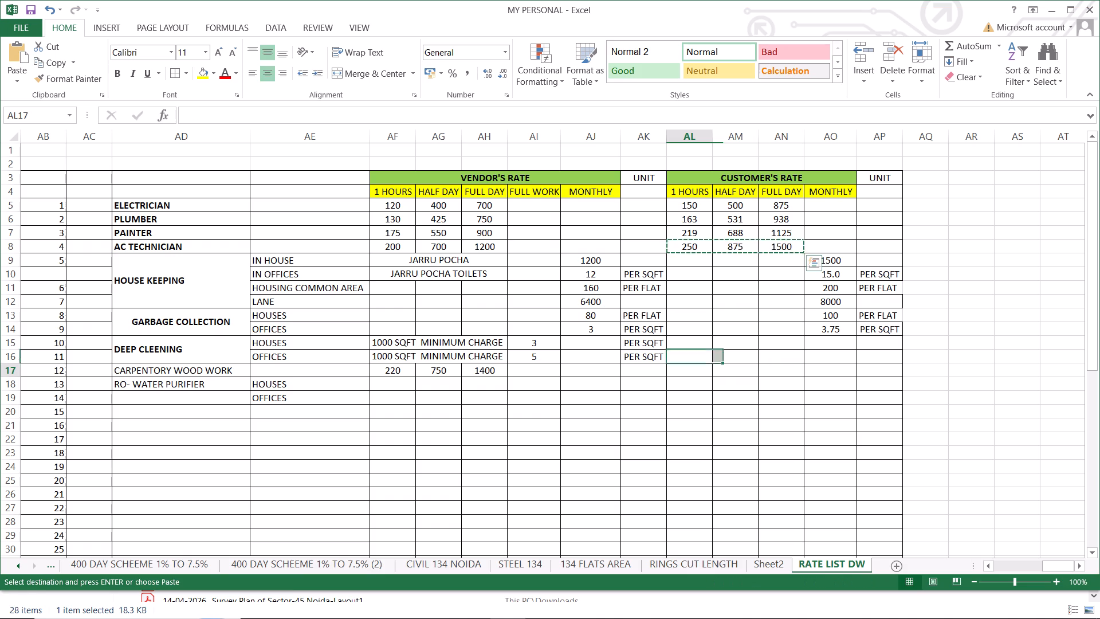
pyautogui.press('Return')
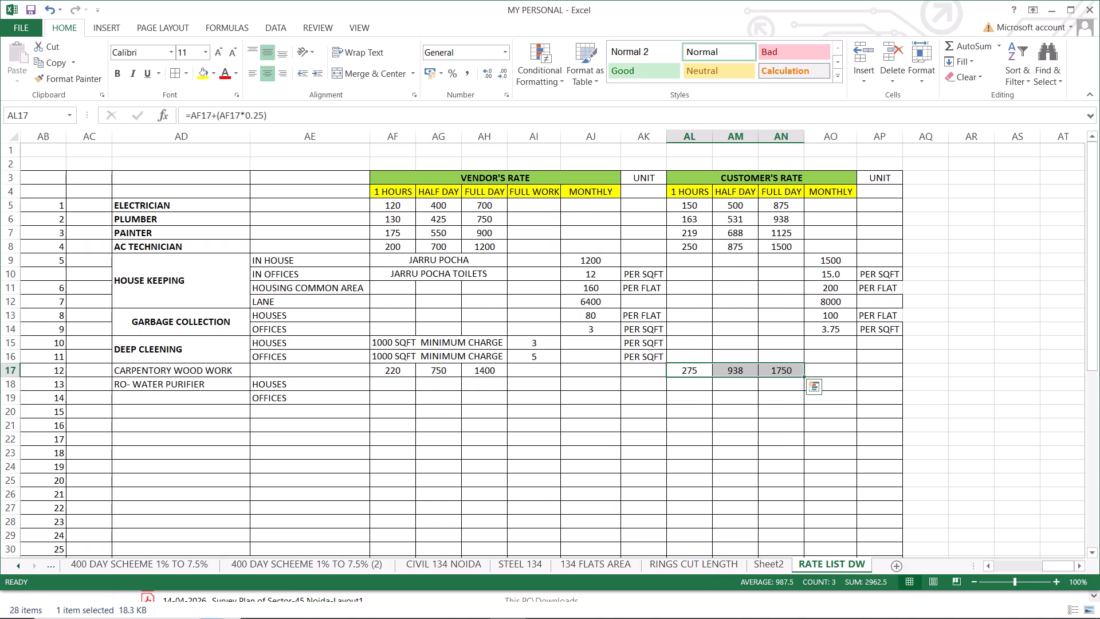
pyautogui.click(785, 414)
pyautogui.click(789, 373)
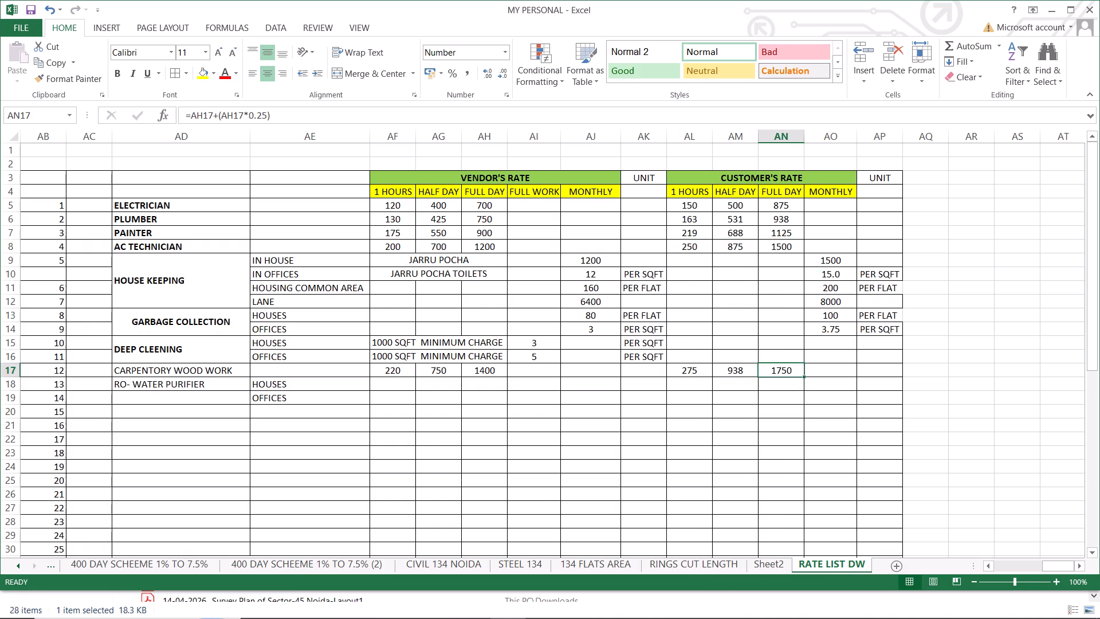
pyautogui.click(698, 374)
pyautogui.click(735, 371)
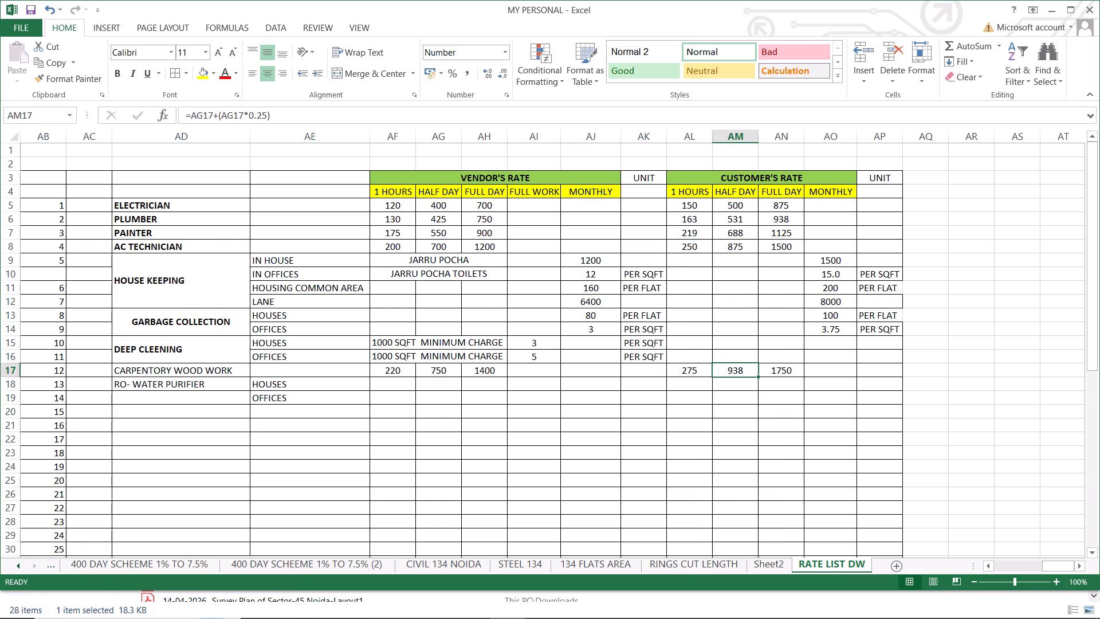
pyautogui.click(787, 370)
pyautogui.click(844, 373)
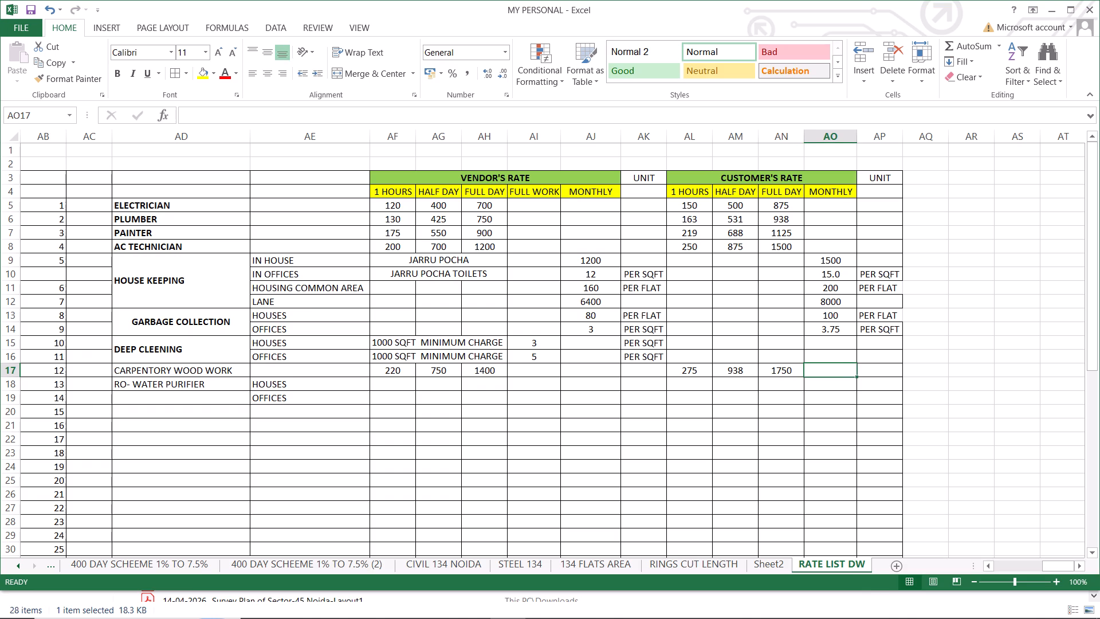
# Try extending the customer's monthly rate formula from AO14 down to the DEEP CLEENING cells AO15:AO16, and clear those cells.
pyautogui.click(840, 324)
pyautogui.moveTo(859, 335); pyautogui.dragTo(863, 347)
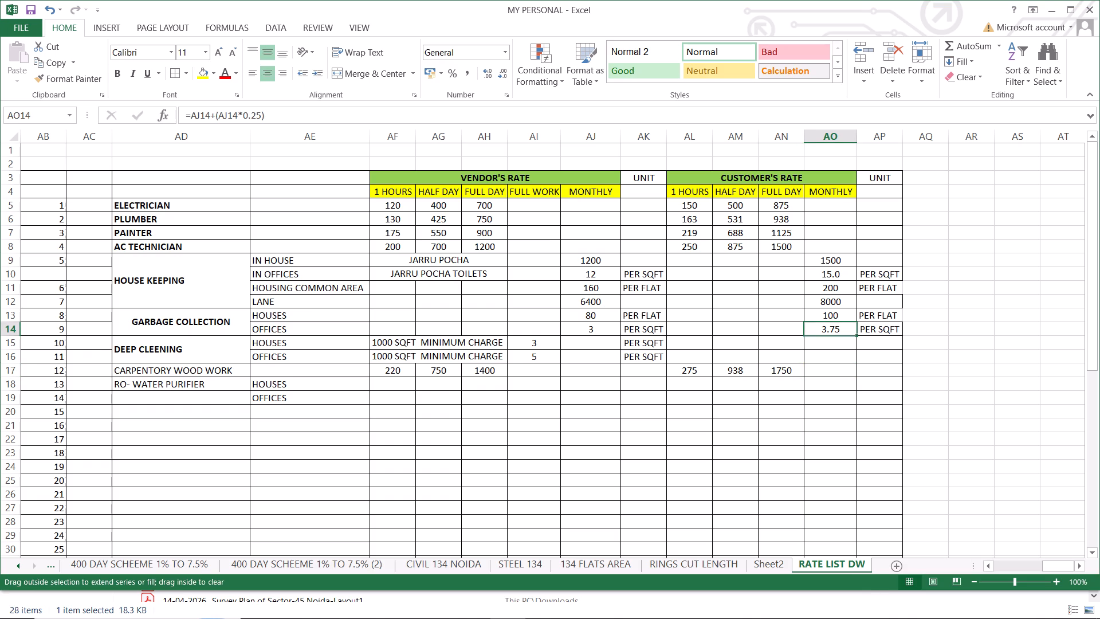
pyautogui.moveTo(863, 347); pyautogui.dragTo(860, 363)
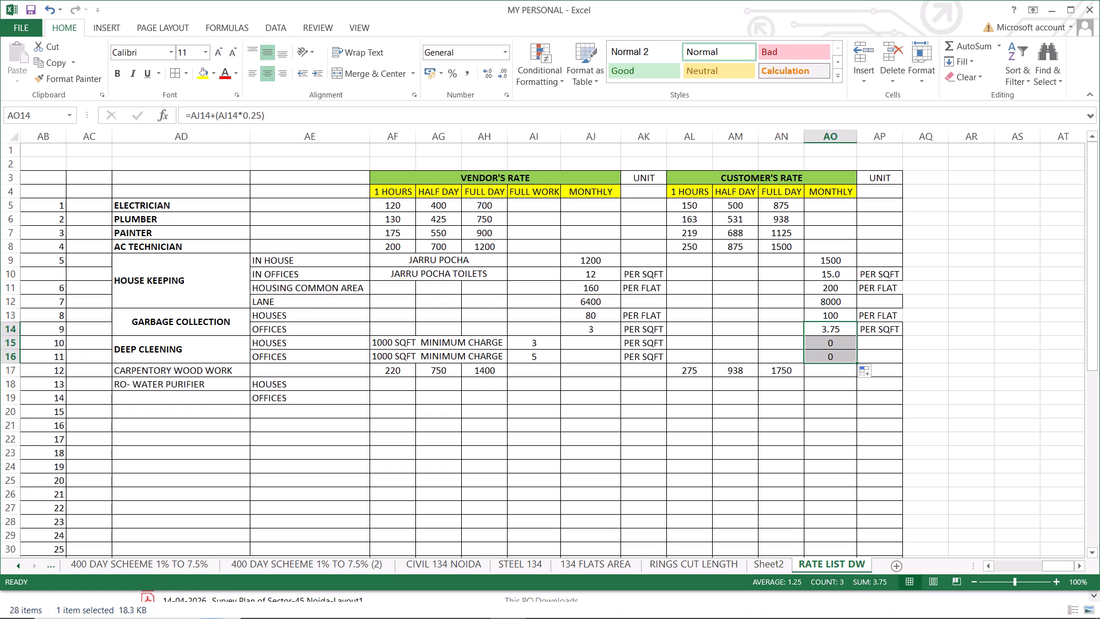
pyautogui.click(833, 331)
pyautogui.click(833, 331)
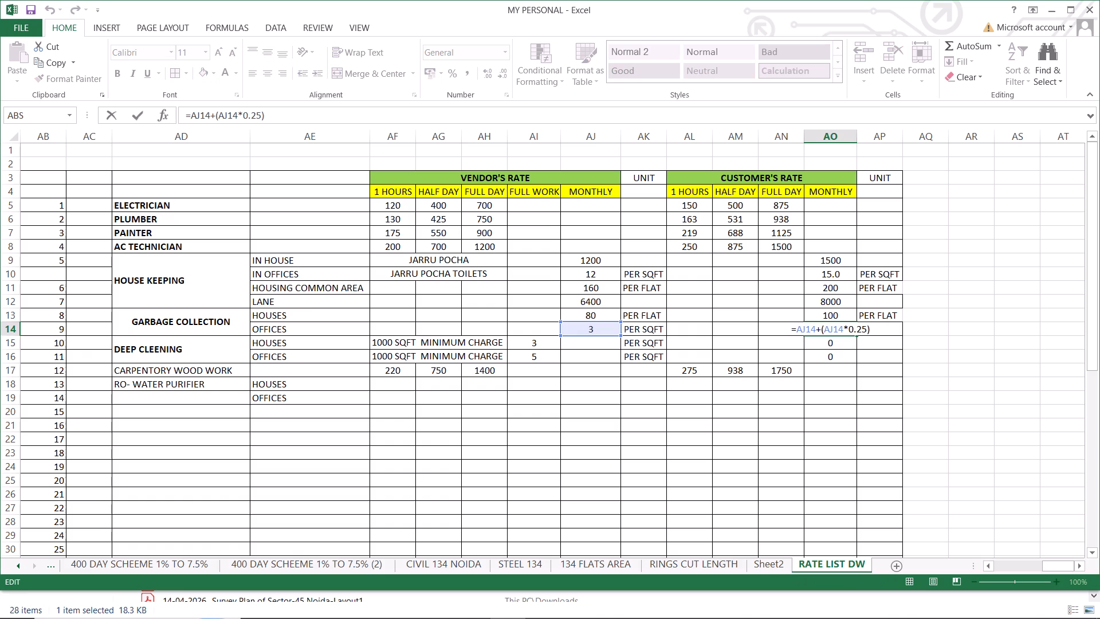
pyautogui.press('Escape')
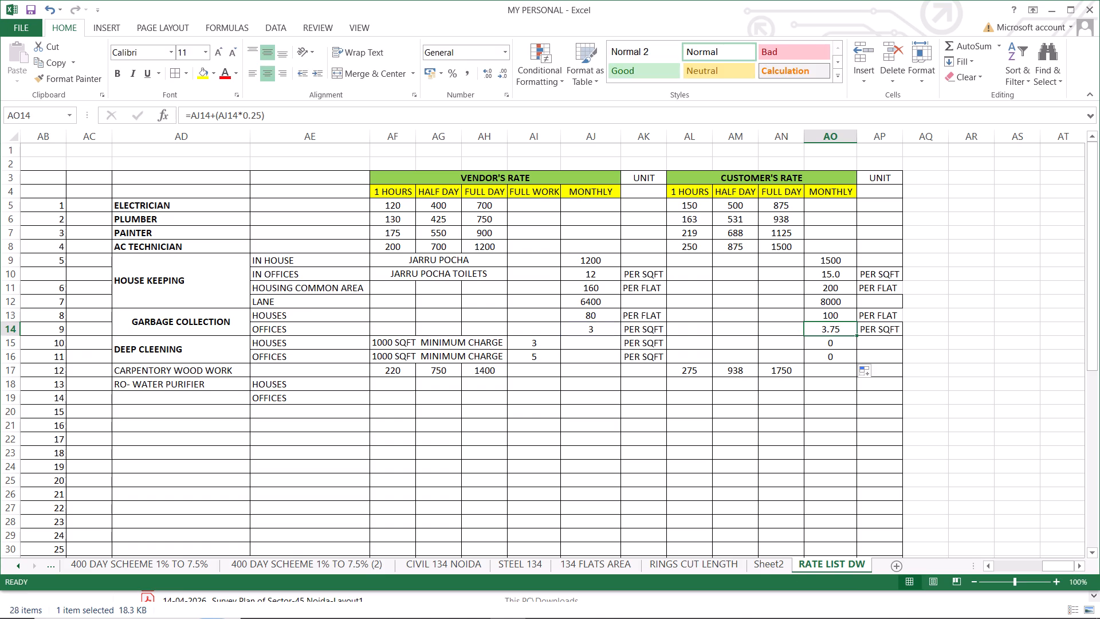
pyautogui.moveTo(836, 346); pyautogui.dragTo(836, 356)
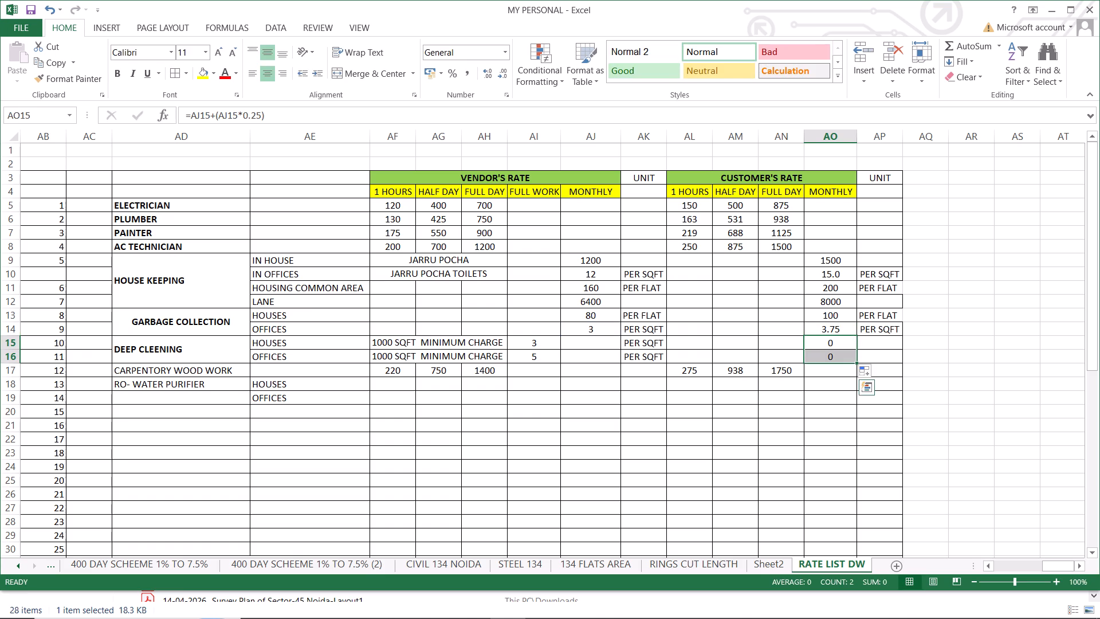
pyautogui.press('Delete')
# Copy the full-day customer rate formula from AN8 into the DEEP CLEENING cells AN15:AN16 and inspect the formula in AN15.
pyautogui.click(791, 242)
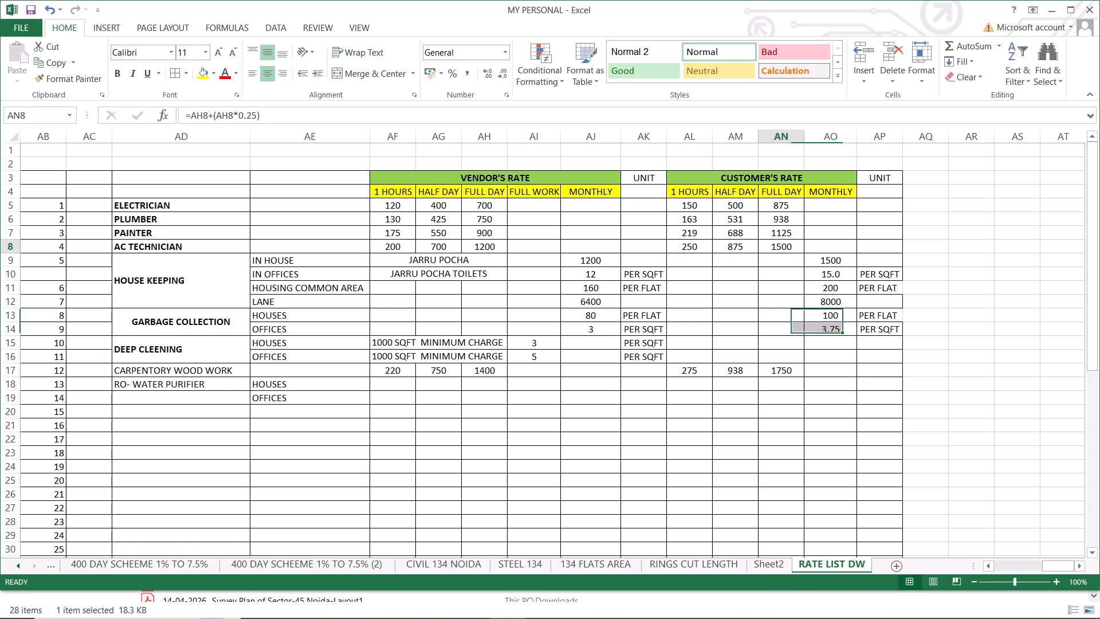
pyautogui.click(57, 61)
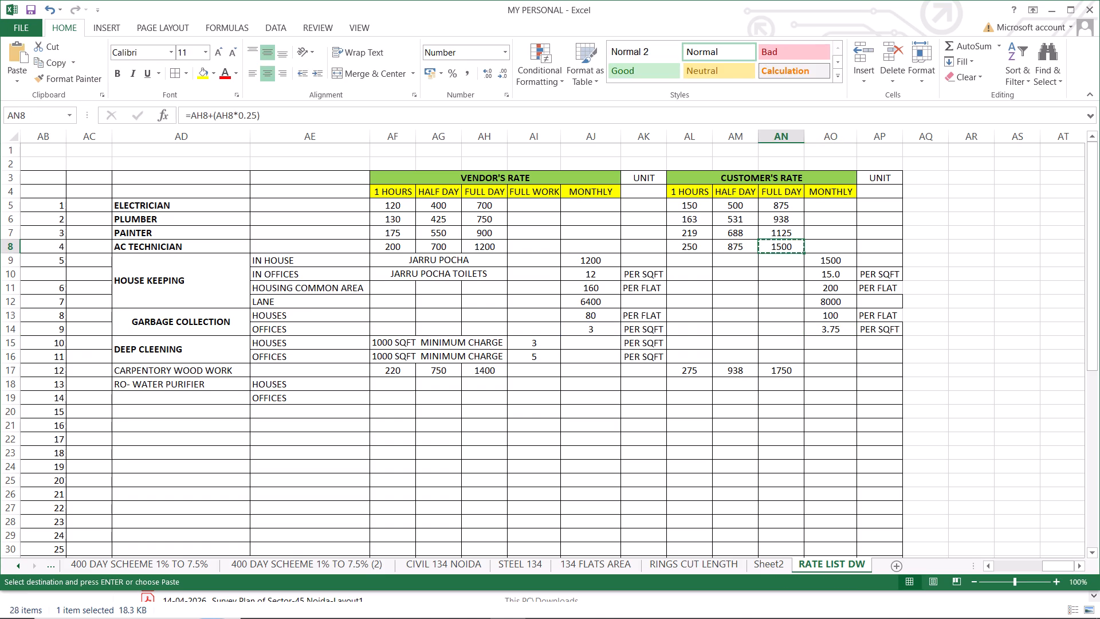
pyautogui.moveTo(781, 338); pyautogui.dragTo(782, 350)
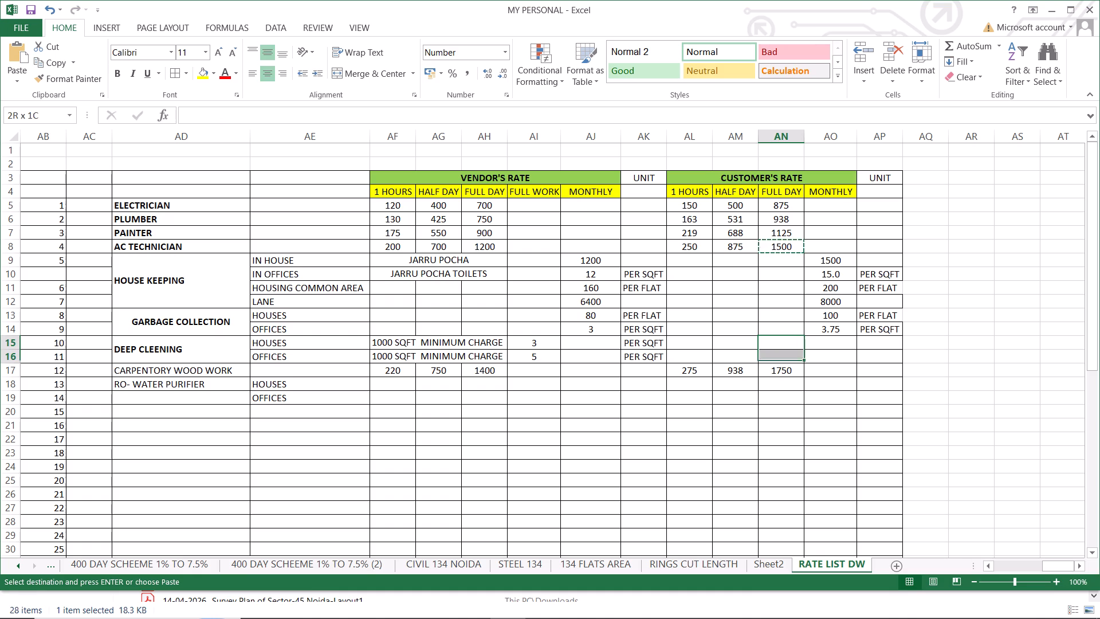
pyautogui.moveTo(782, 350); pyautogui.dragTo(782, 353)
pyautogui.press('Return')
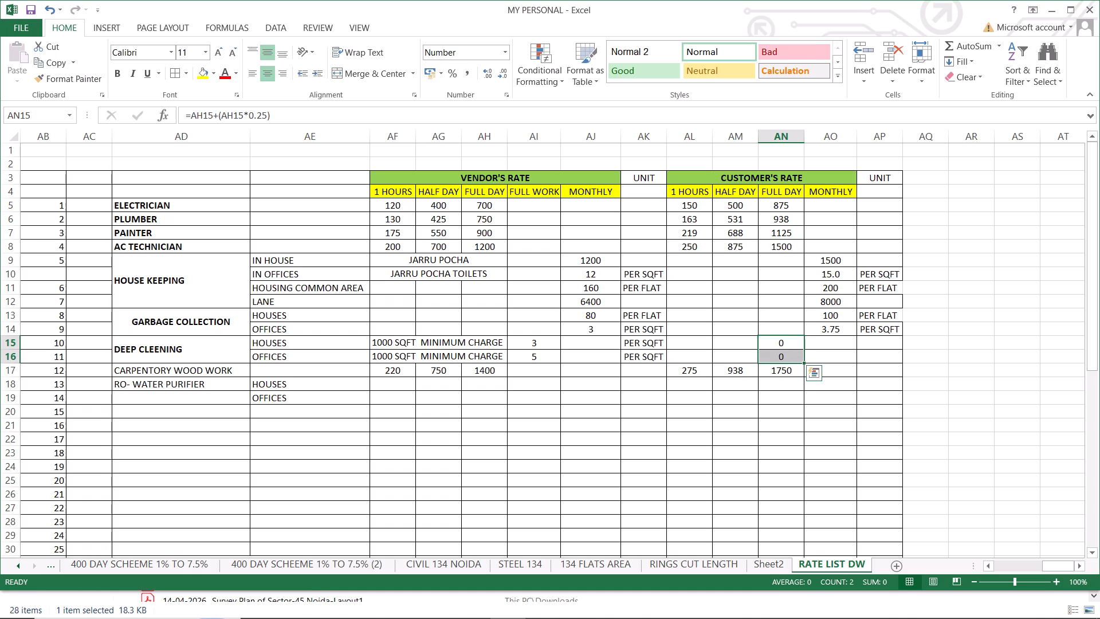
pyautogui.doubleClick(792, 345)
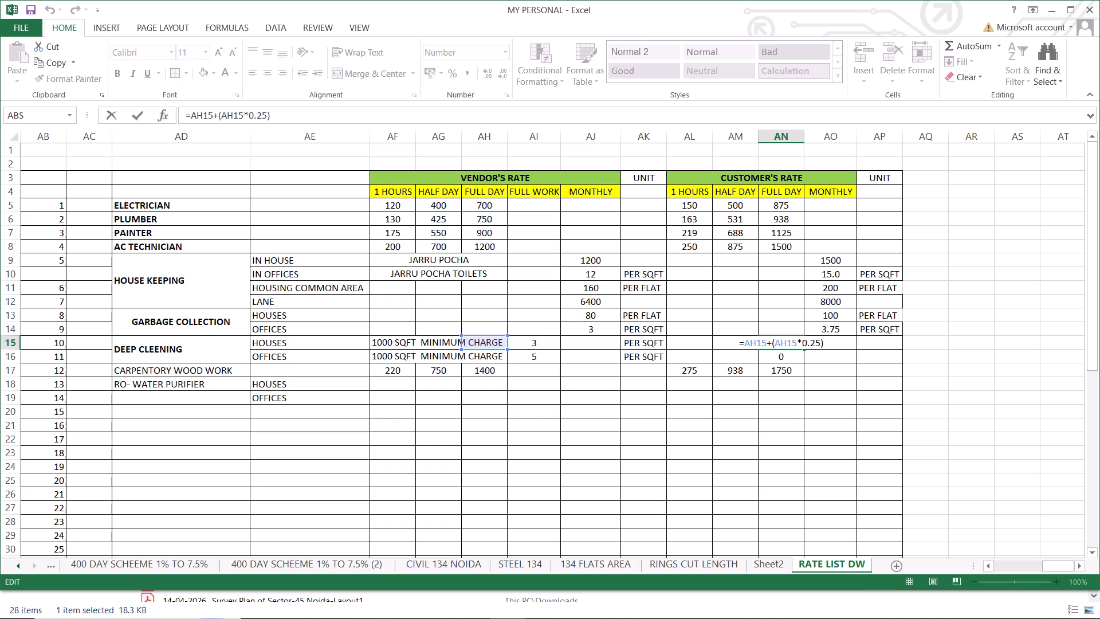
pyautogui.press('Escape')
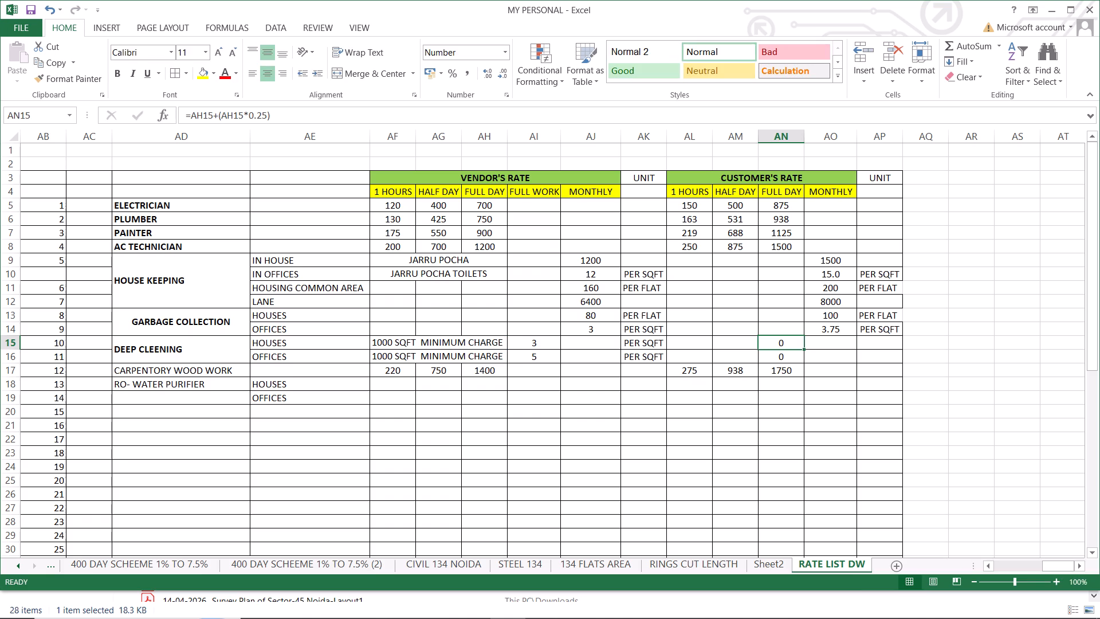
# Insert a new column before the MONTHLY column AO in the CUSTOMER'S RATE section and select its heading cell AO4.
pyautogui.click(828, 135)
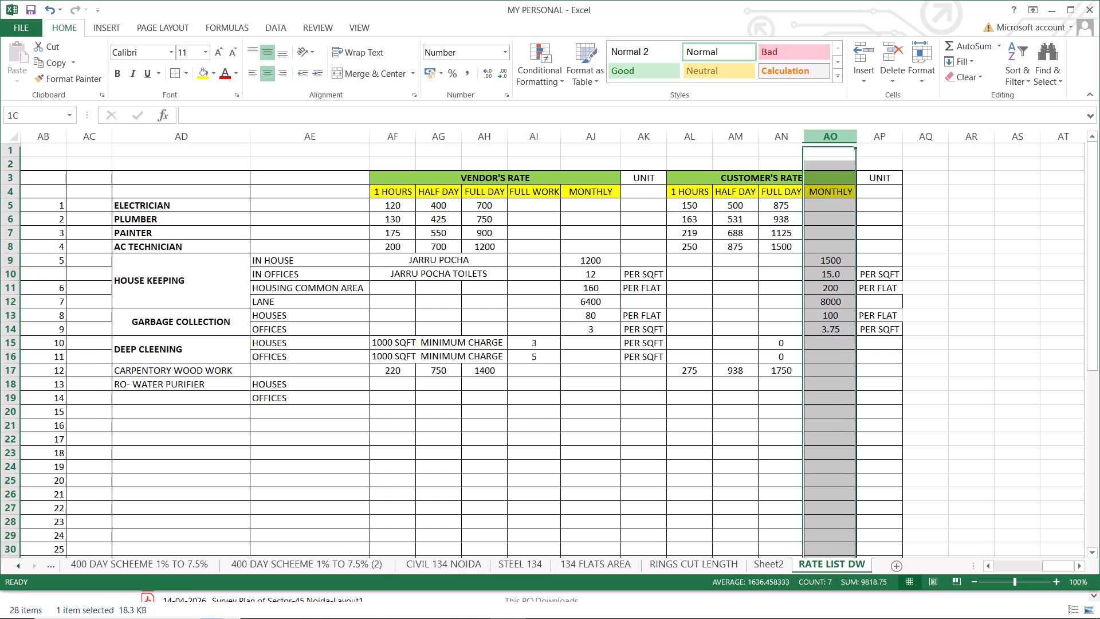
pyautogui.rightClick(829, 135)
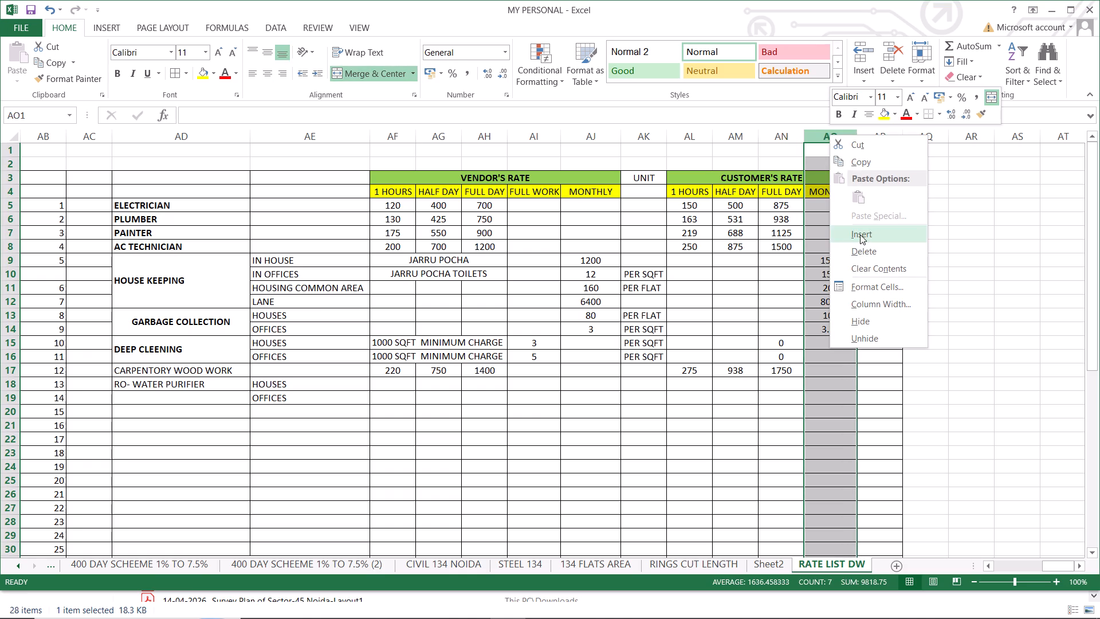
pyautogui.click(860, 234)
pyautogui.click(830, 192)
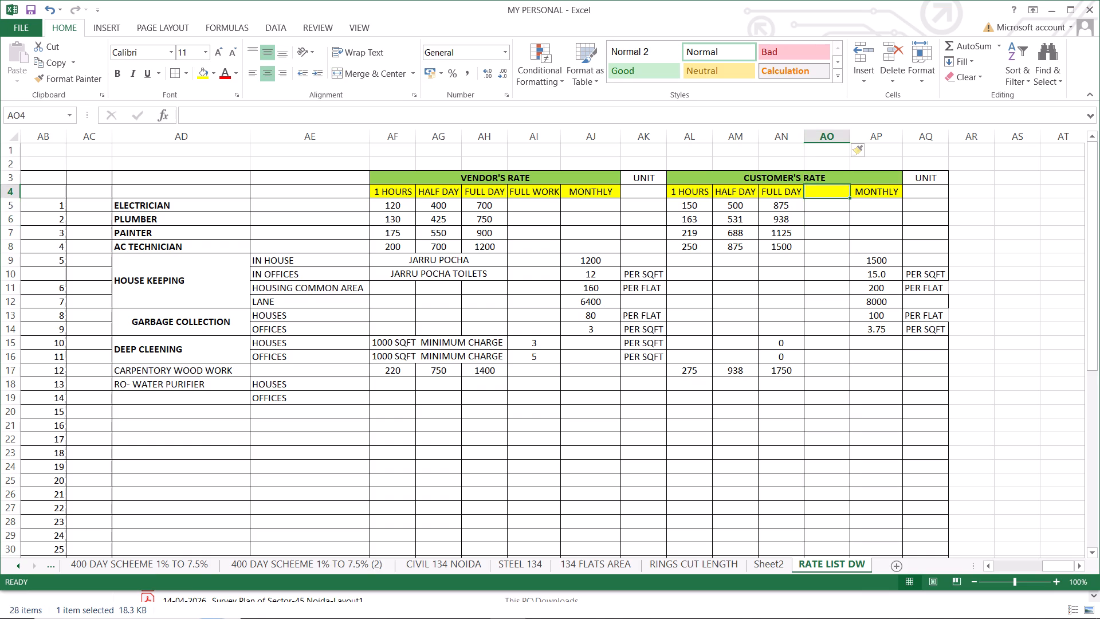
# Copy the FULL WORK heading from AI4 into AO4 of the CUSTOMER'S RATE section and widen column AO to fit it.
pyautogui.click(532, 196)
pyautogui.click(56, 59)
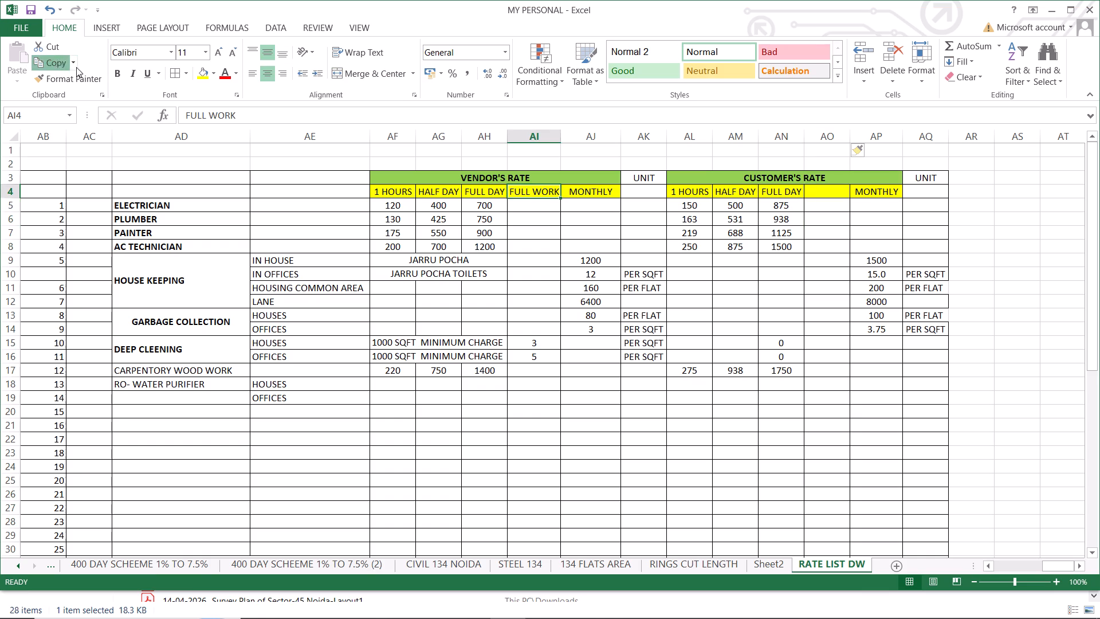
pyautogui.click(821, 192)
pyautogui.press('Return')
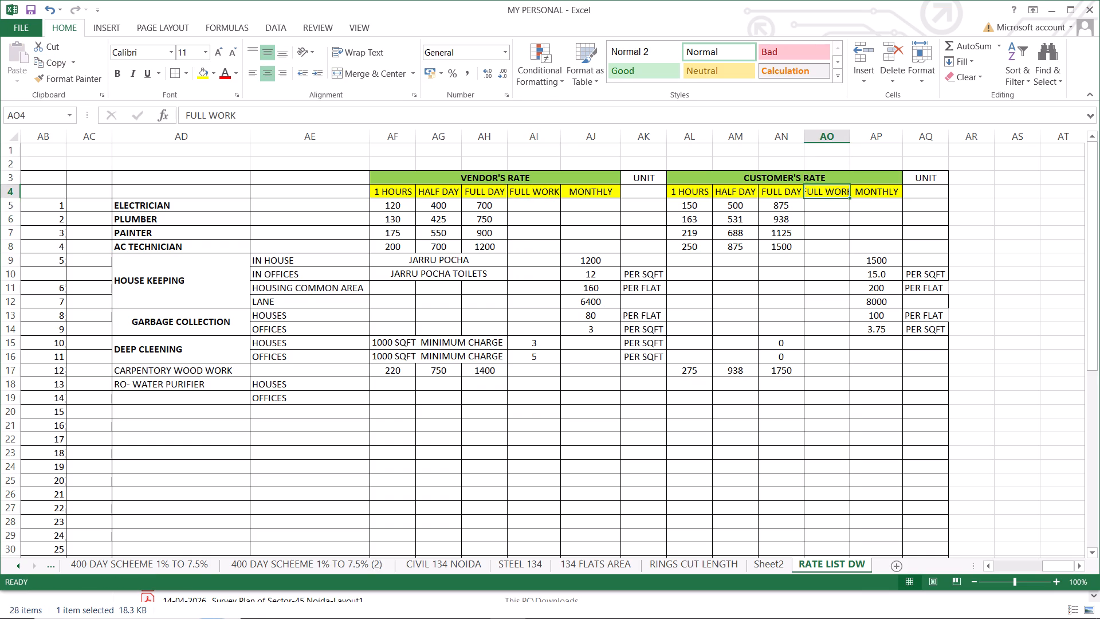
pyautogui.moveTo(850, 134); pyautogui.dragTo(857, 138)
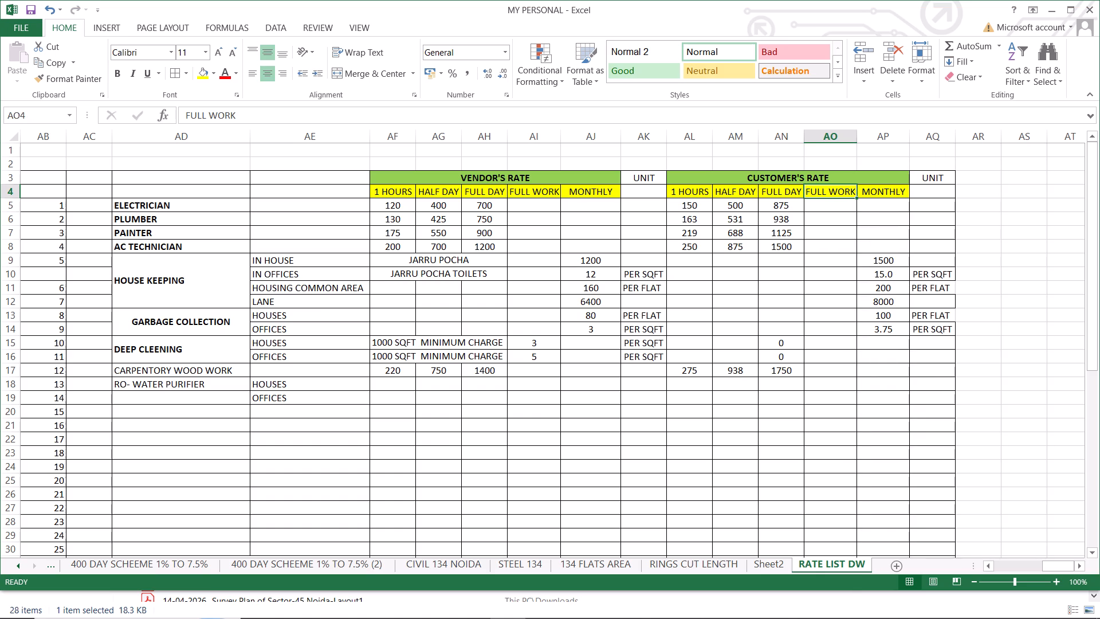
pyautogui.moveTo(857, 136); pyautogui.dragTo(863, 142)
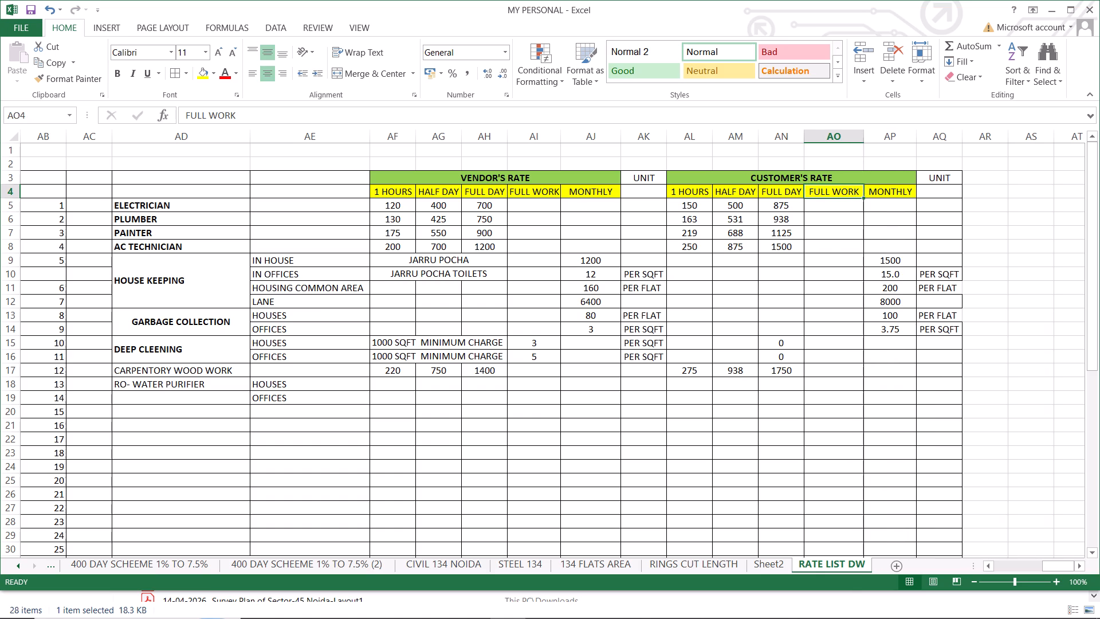
# Copy the AC TECHNICIAN full-day customer rate formula from AN8 into the DEEP CLEENING full-work cells AO15:AO16.
pyautogui.click(529, 342)
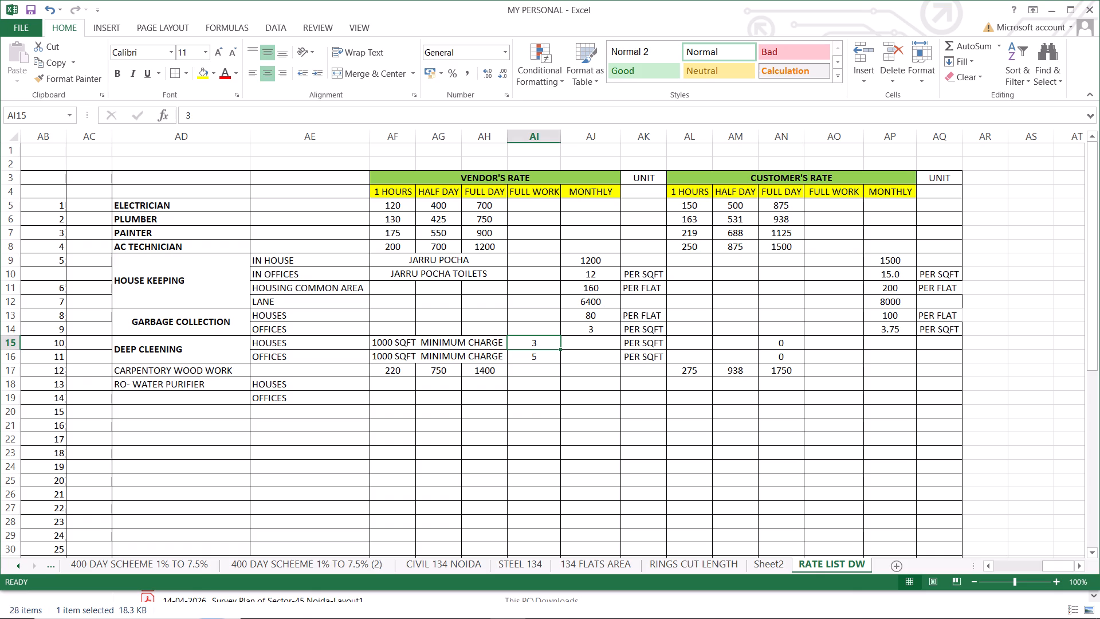
pyautogui.click(781, 247)
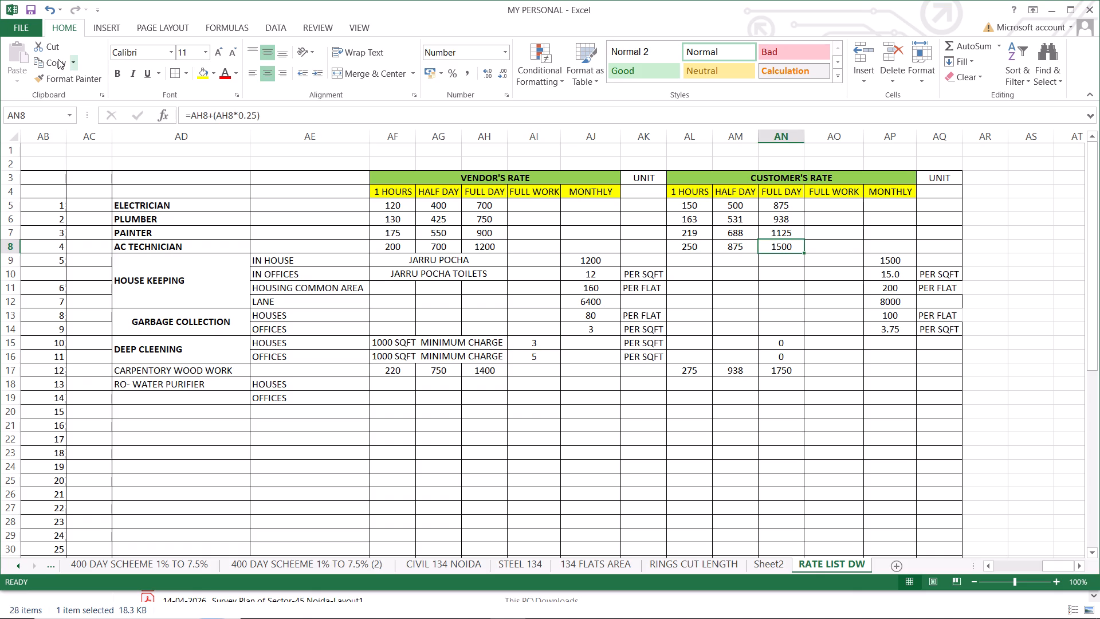
pyautogui.click(58, 62)
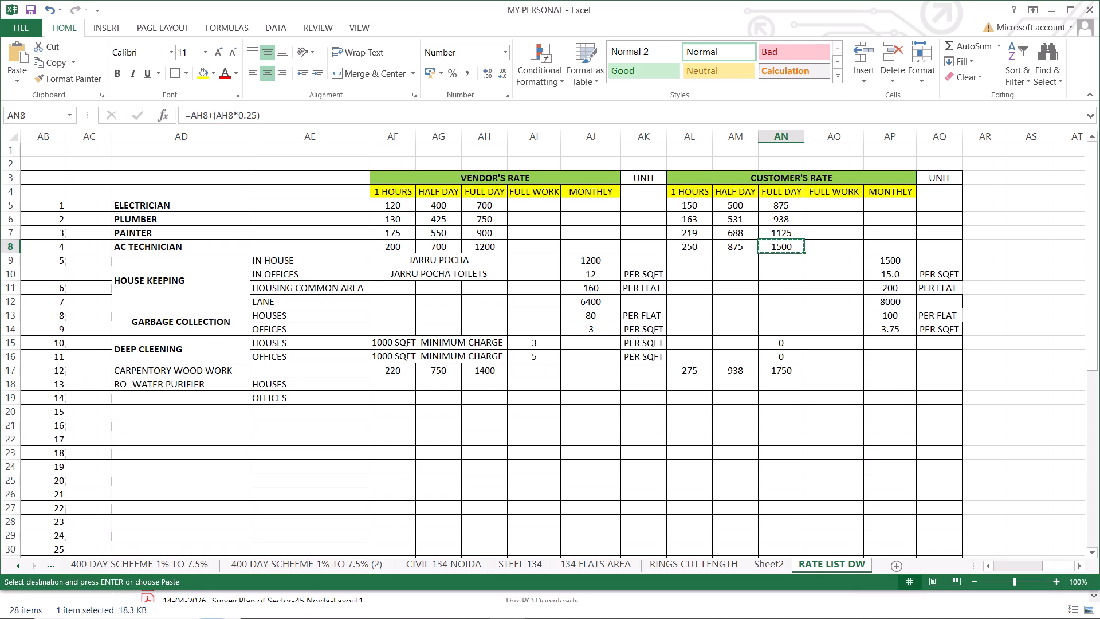
pyautogui.moveTo(833, 343); pyautogui.dragTo(835, 343)
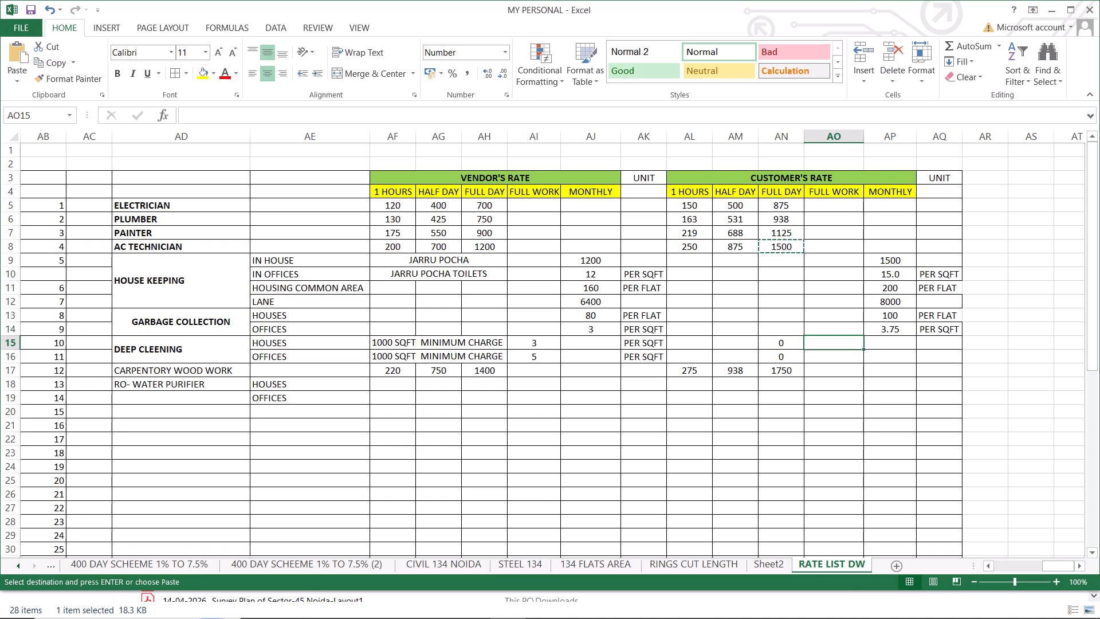
pyautogui.moveTo(835, 343); pyautogui.dragTo(836, 356)
pyautogui.press('Return')
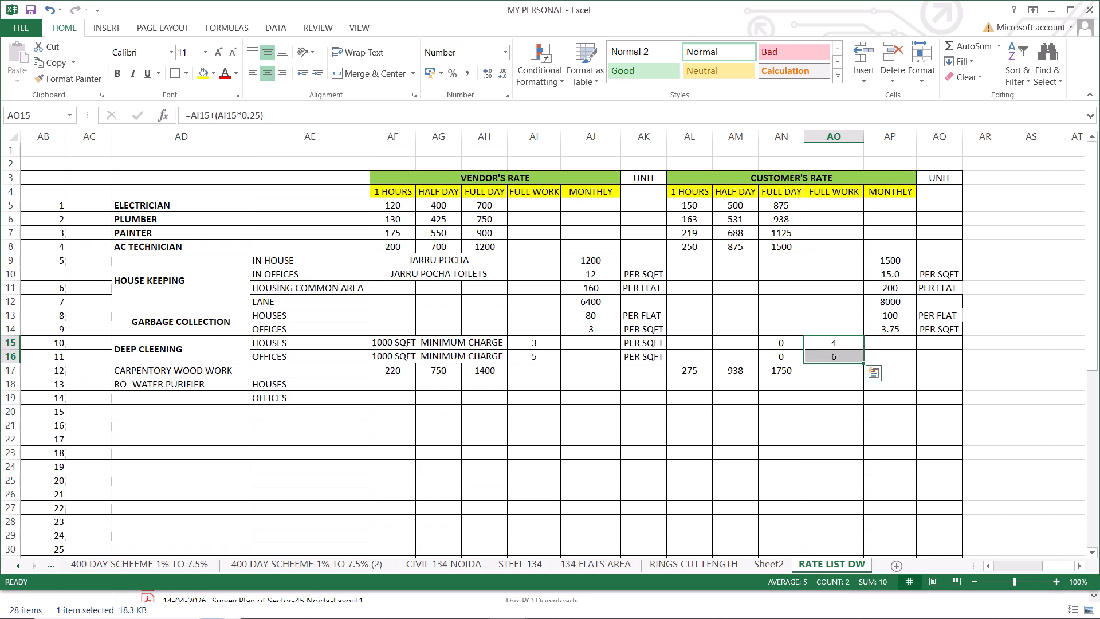
# Clear the full-day customer rates in AN15:AN16 and check the full-work formulas in AO15 and AO16.
pyautogui.moveTo(789, 341); pyautogui.dragTo(788, 352)
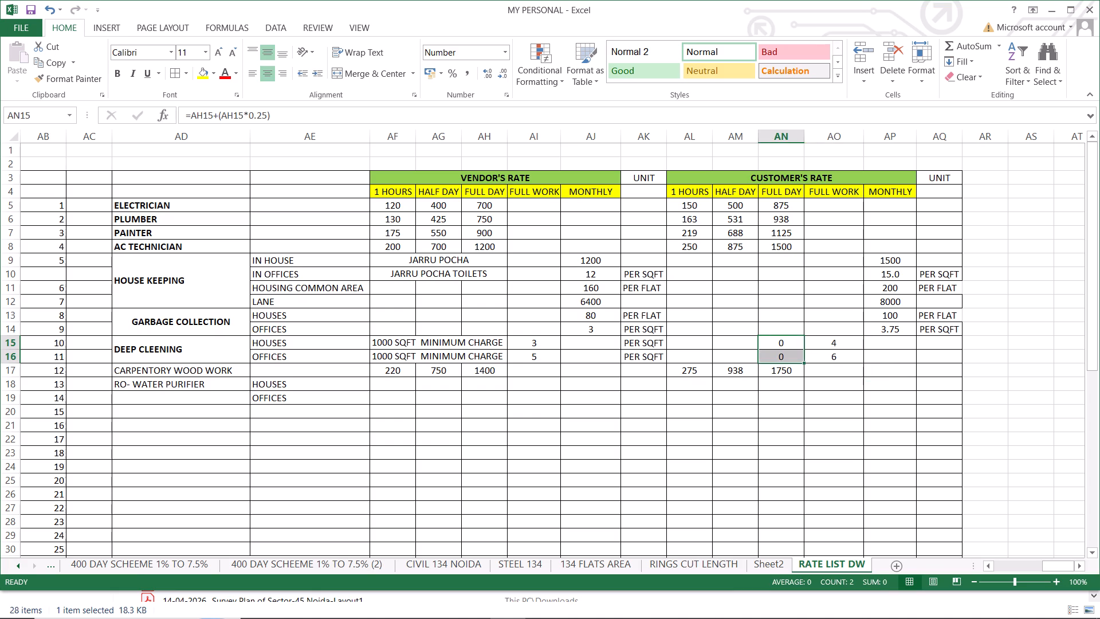
pyautogui.press('Delete')
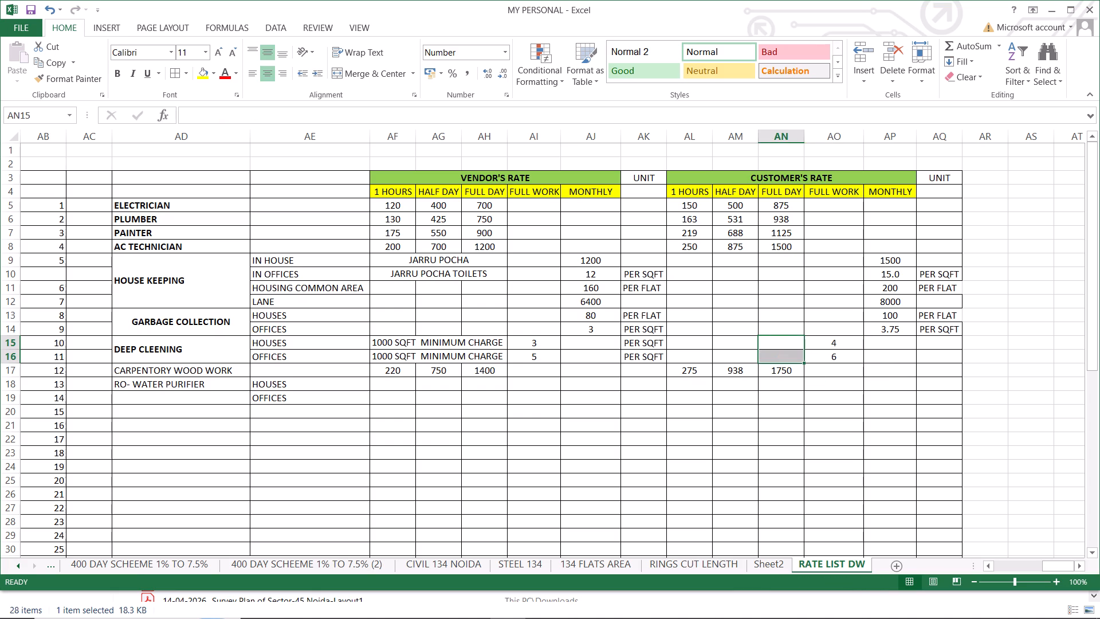
pyautogui.click(832, 426)
pyautogui.doubleClick(849, 343)
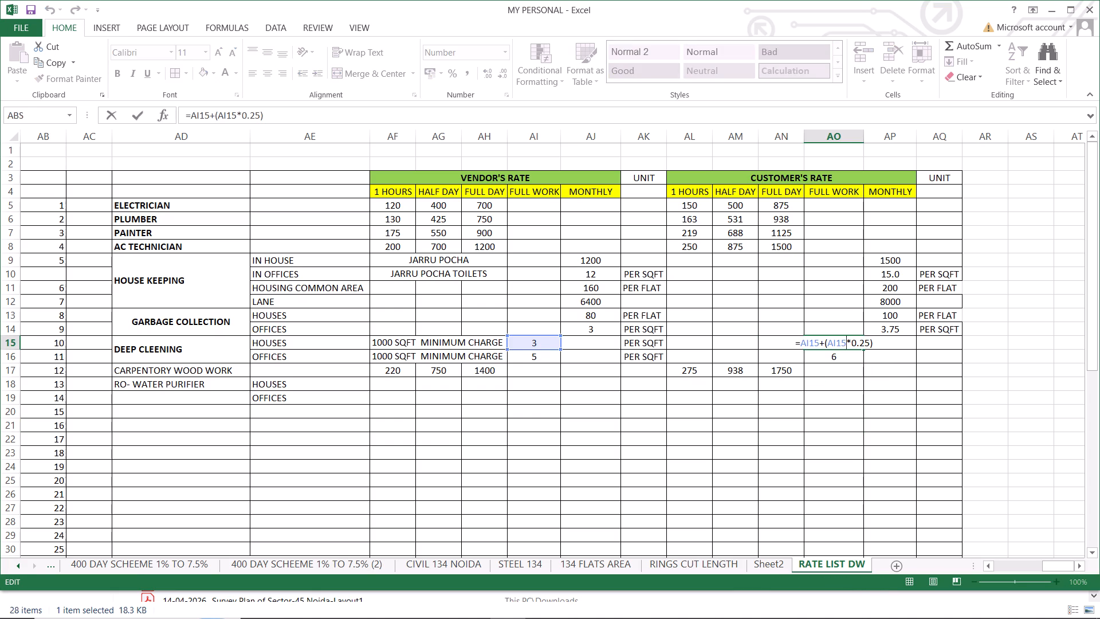
pyautogui.press('Escape')
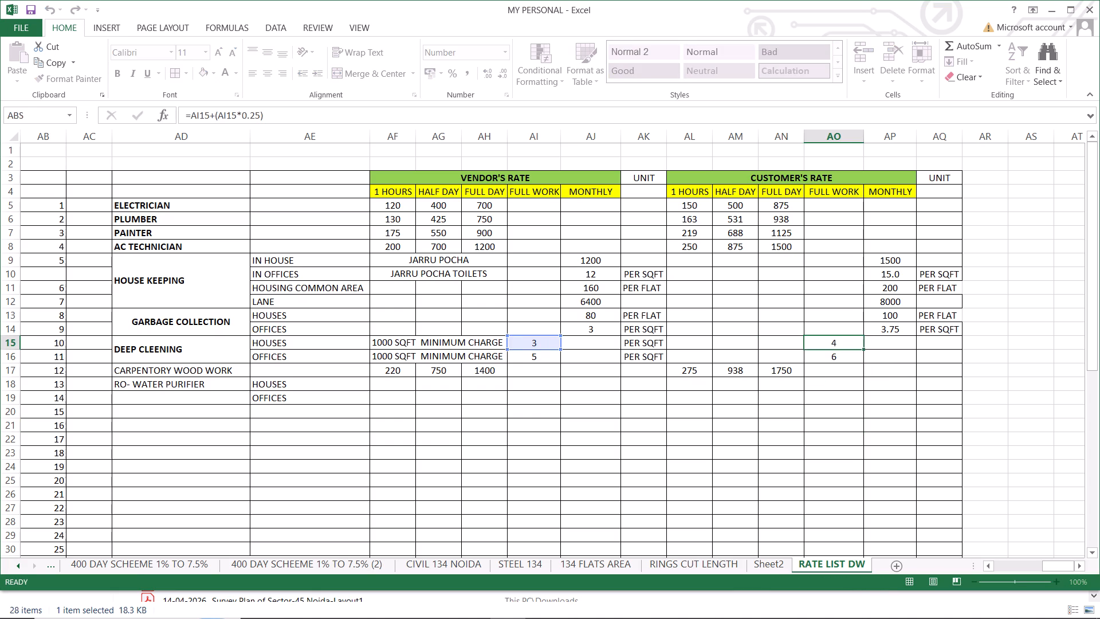
pyautogui.doubleClick(846, 356)
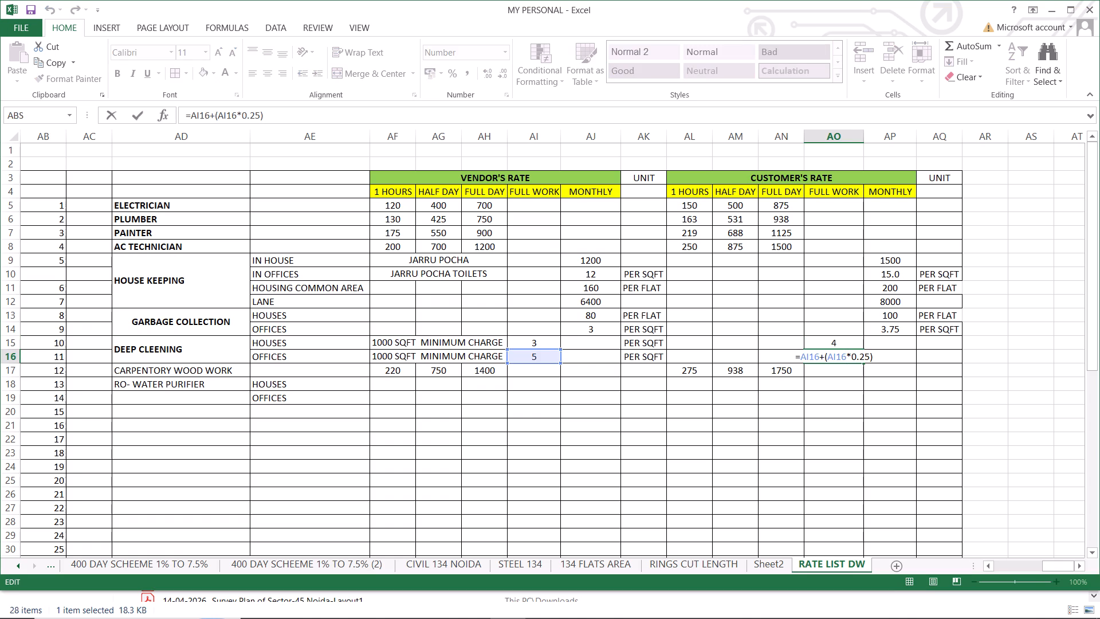
pyautogui.press('Escape')
pyautogui.click(896, 357)
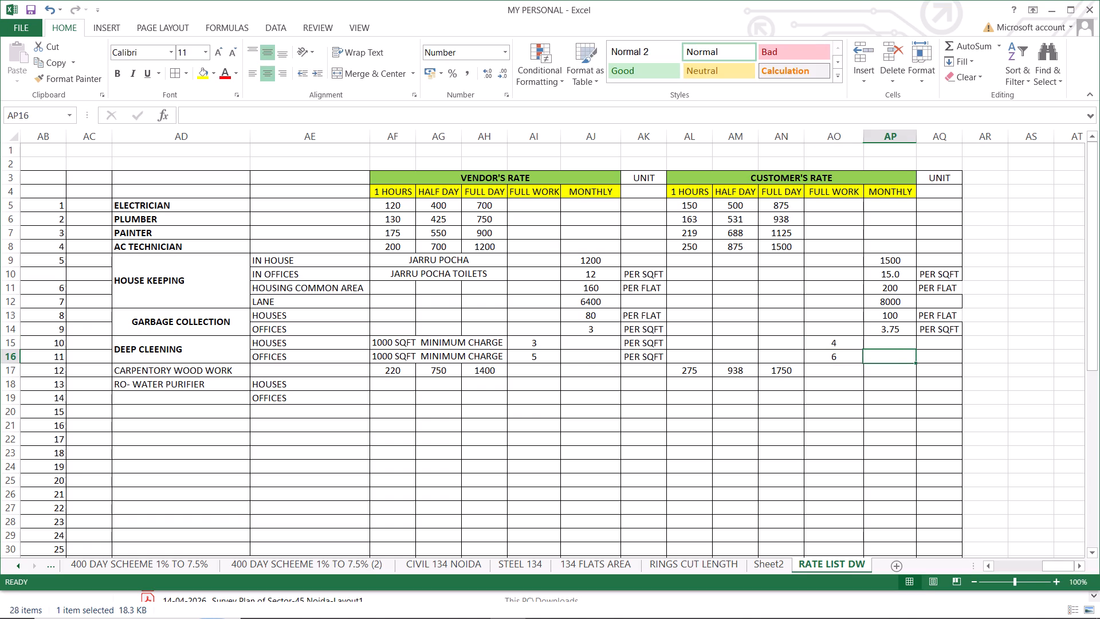
# Set the vendor's full-work DEEP CLEENING rates to 2 for HOUSES in AI15 and 4 for OFFICES in AI16.
pyautogui.click(549, 344)
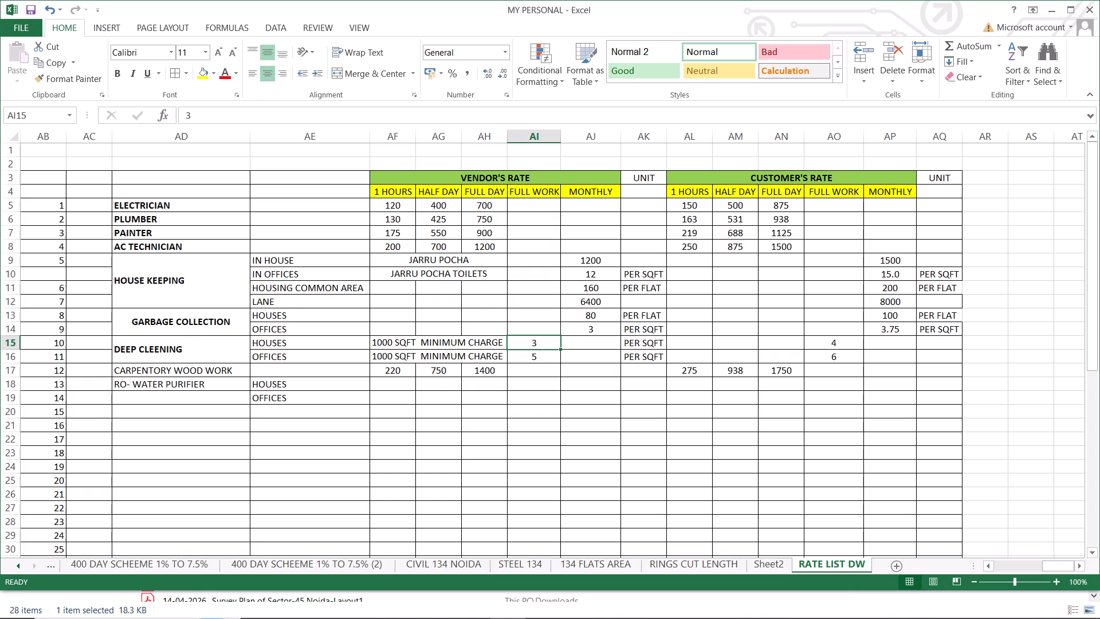
pyautogui.press('2')
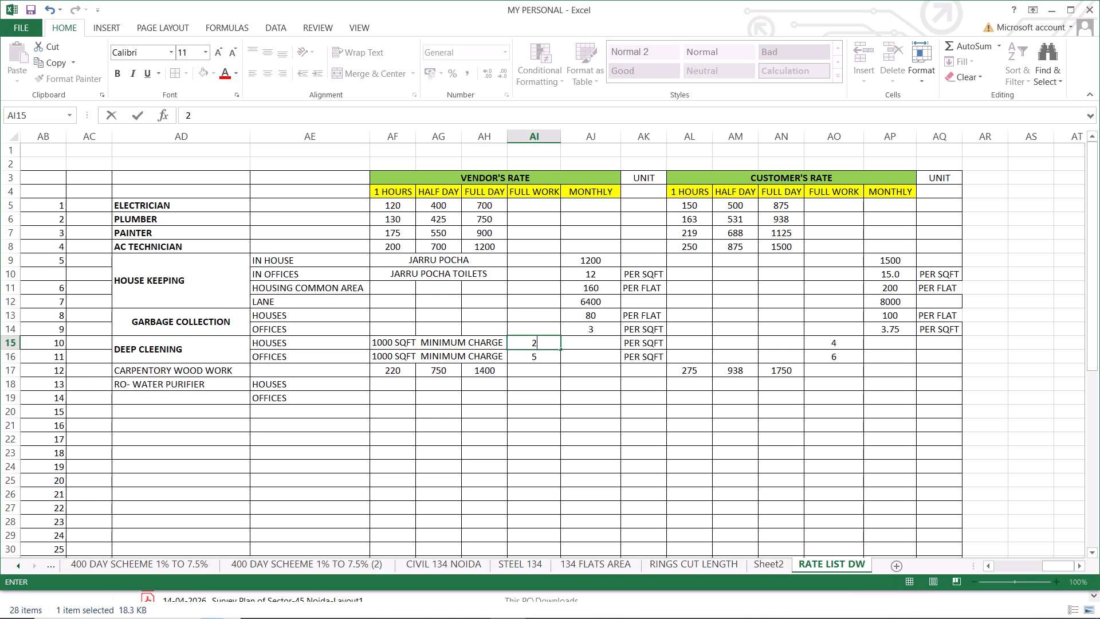
pyautogui.press('Down')
pyautogui.press('4')
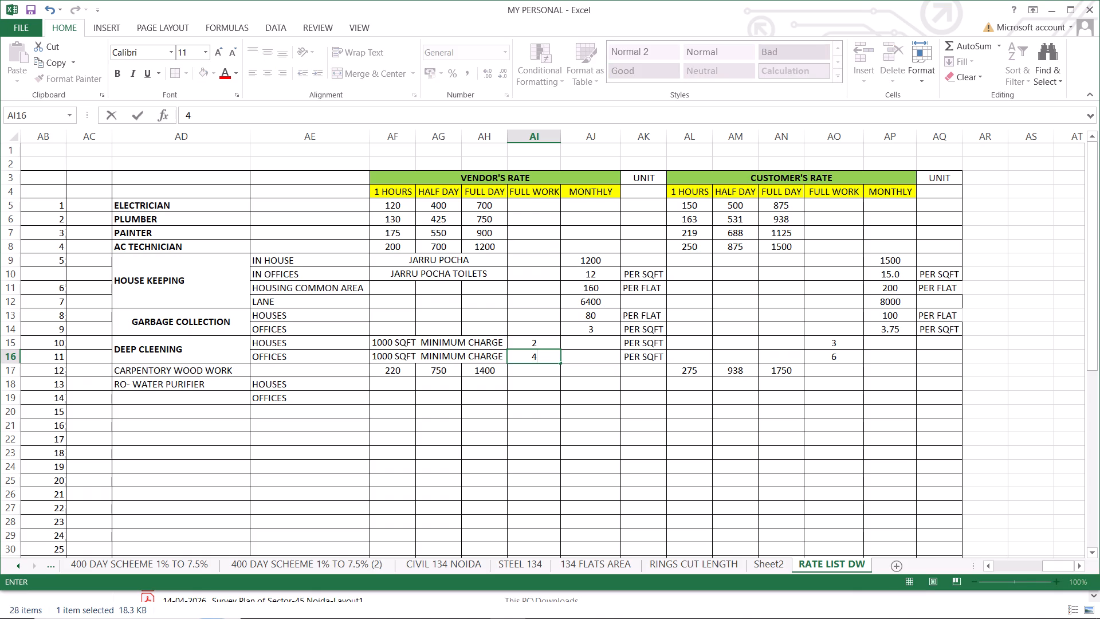
pyautogui.press('Return')
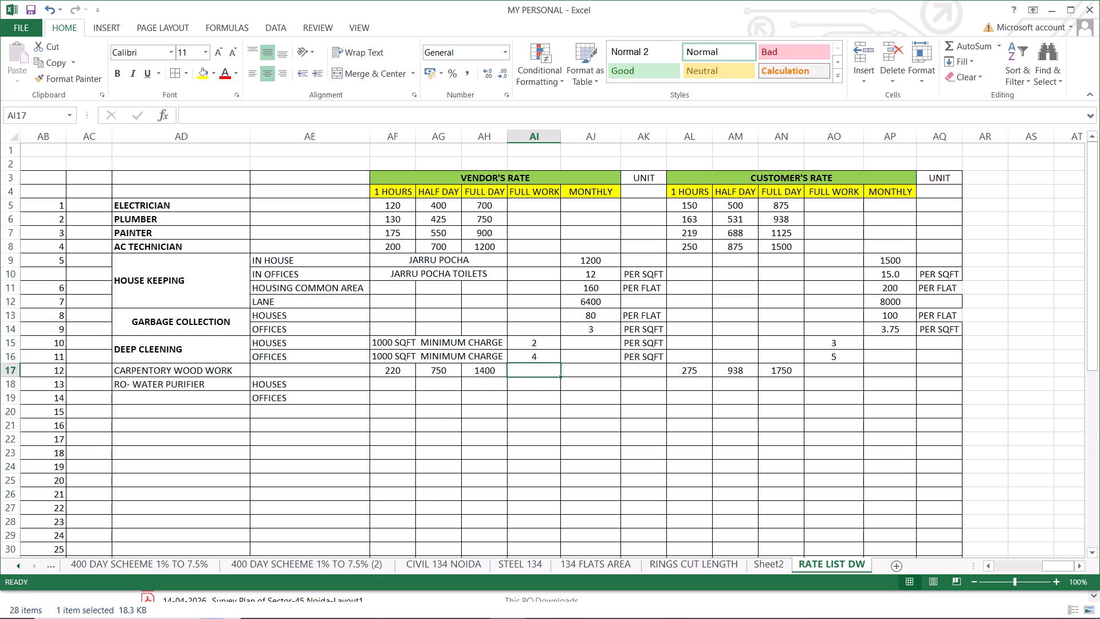
# Copy the PER SQFT units from AK15:AK16 into the customer unit cells AQ15:AQ16 for DEEP CLEENING.
pyautogui.click(895, 344)
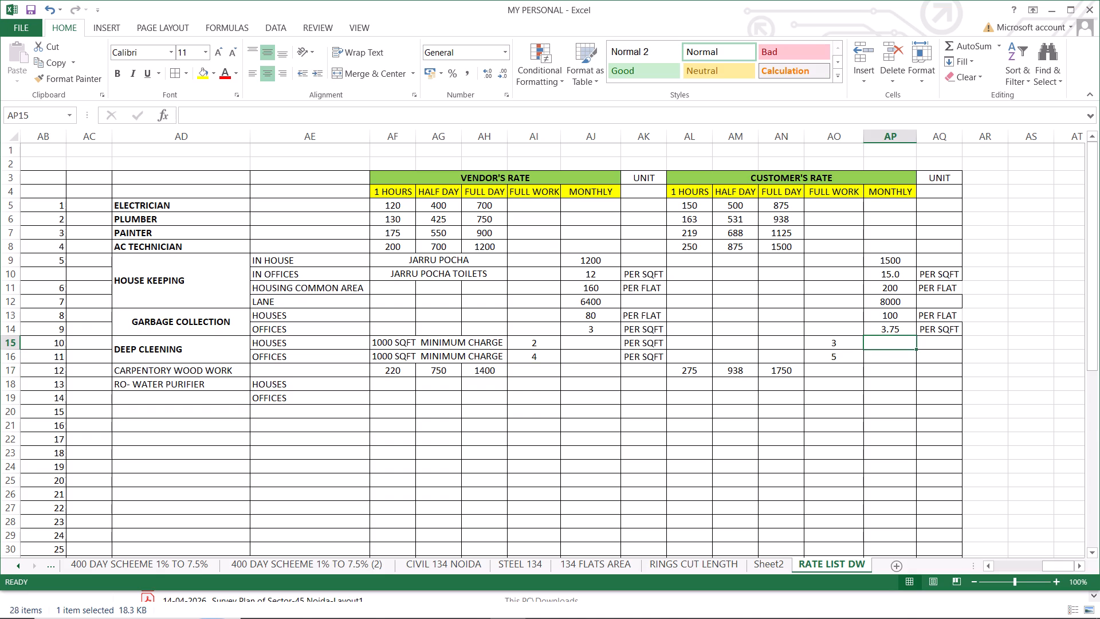
pyautogui.moveTo(632, 343); pyautogui.dragTo(631, 353)
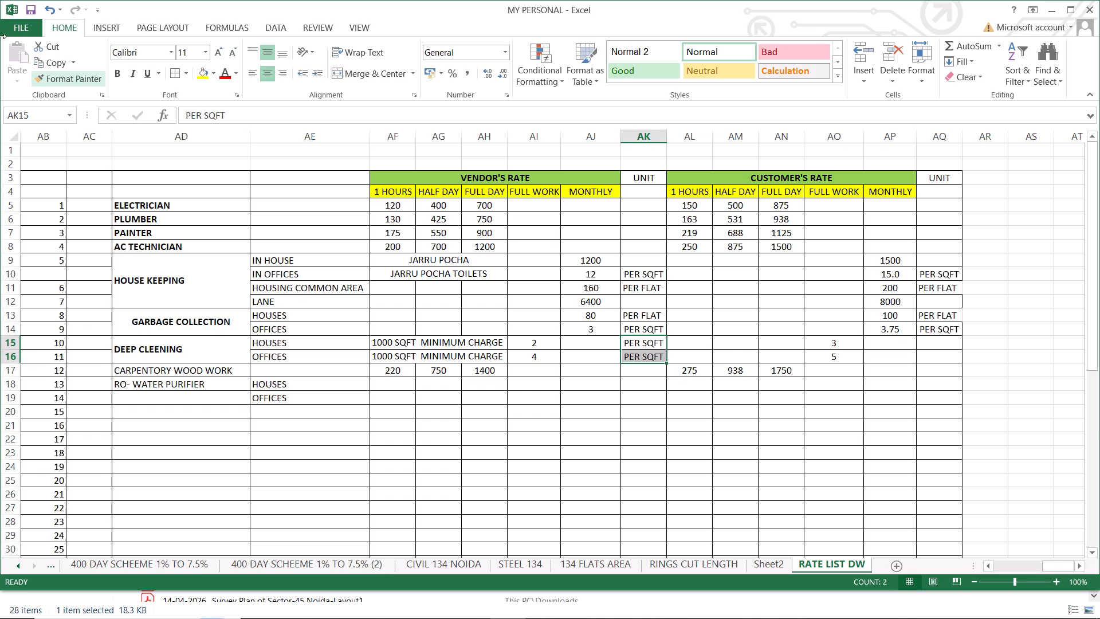
pyautogui.click(45, 62)
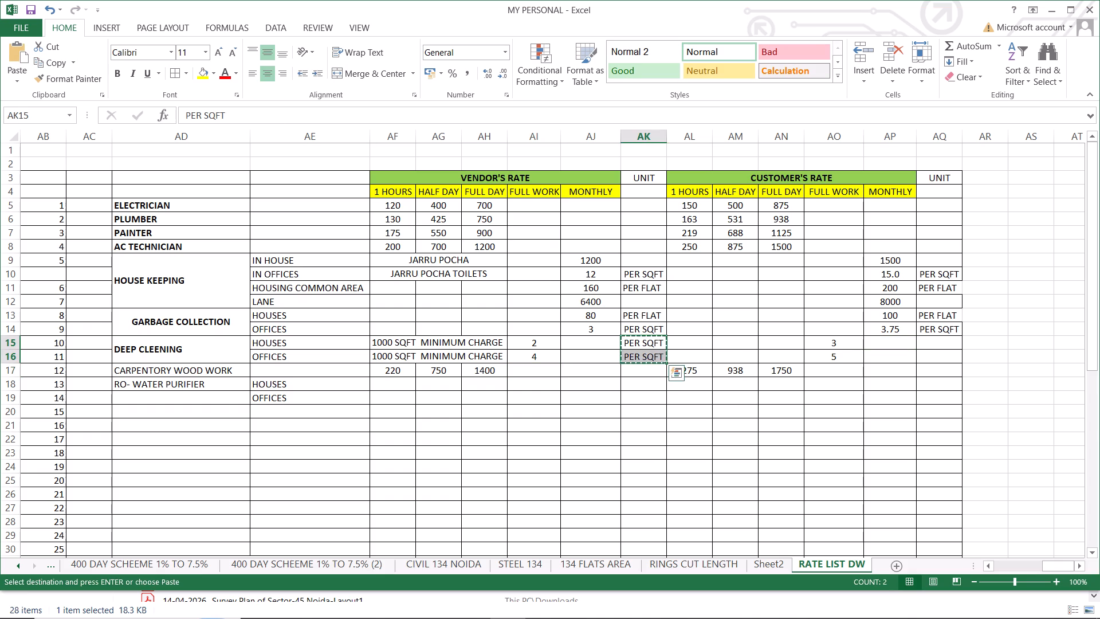
pyautogui.click(942, 346)
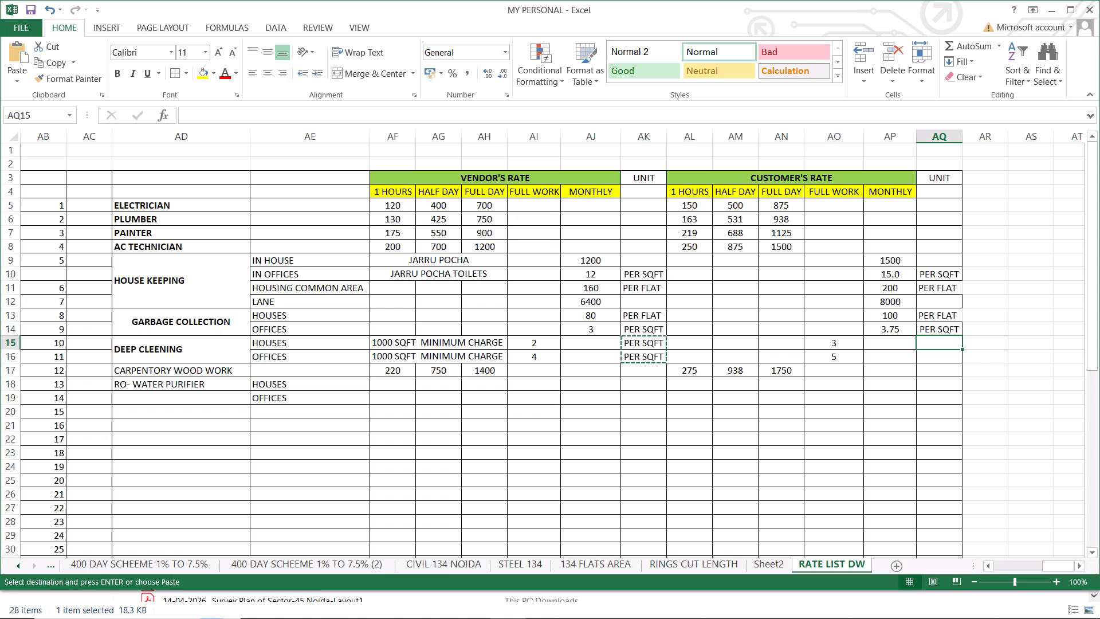
pyautogui.press('Return')
pyautogui.click(862, 423)
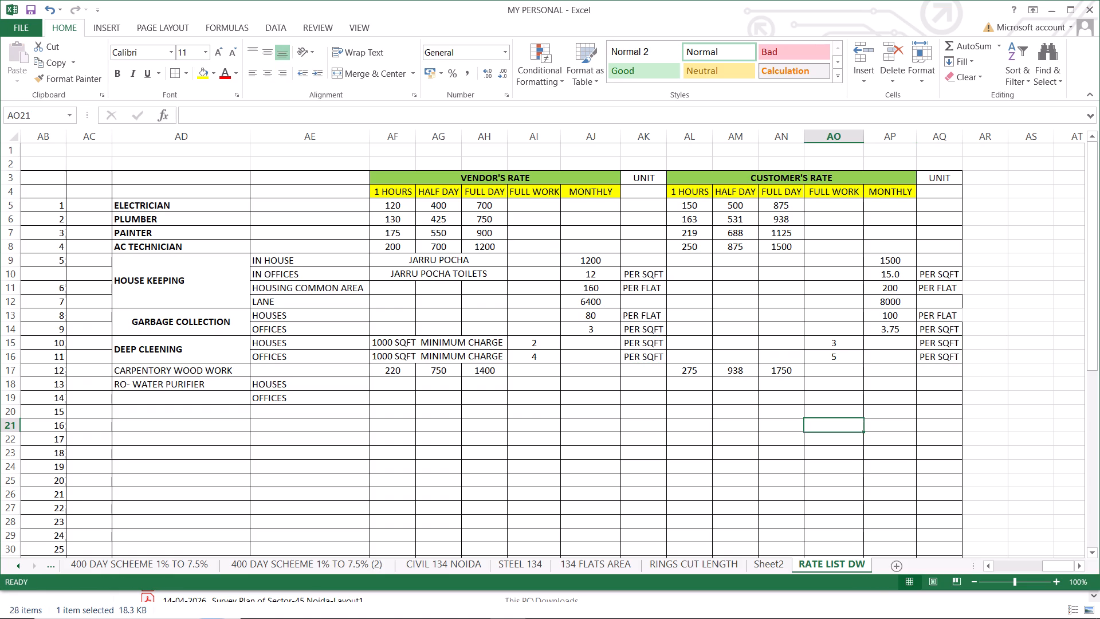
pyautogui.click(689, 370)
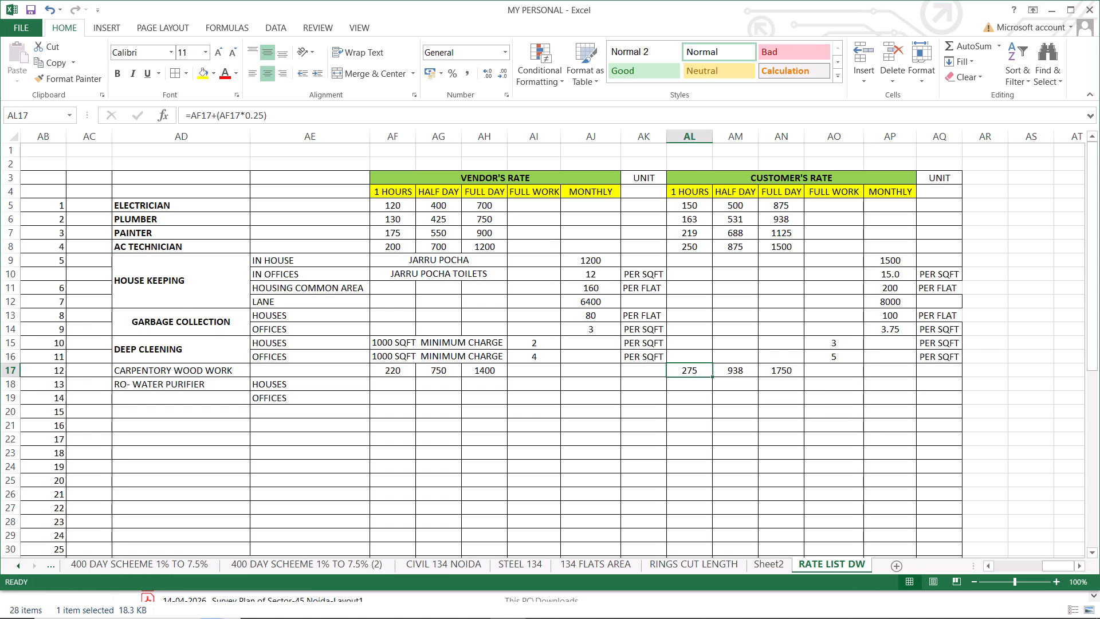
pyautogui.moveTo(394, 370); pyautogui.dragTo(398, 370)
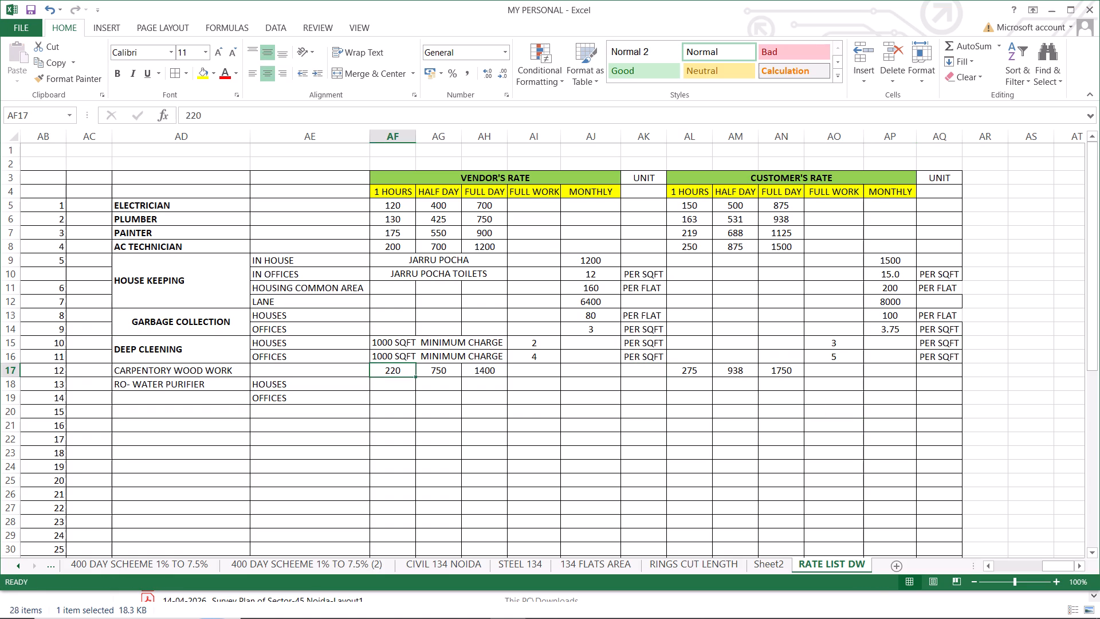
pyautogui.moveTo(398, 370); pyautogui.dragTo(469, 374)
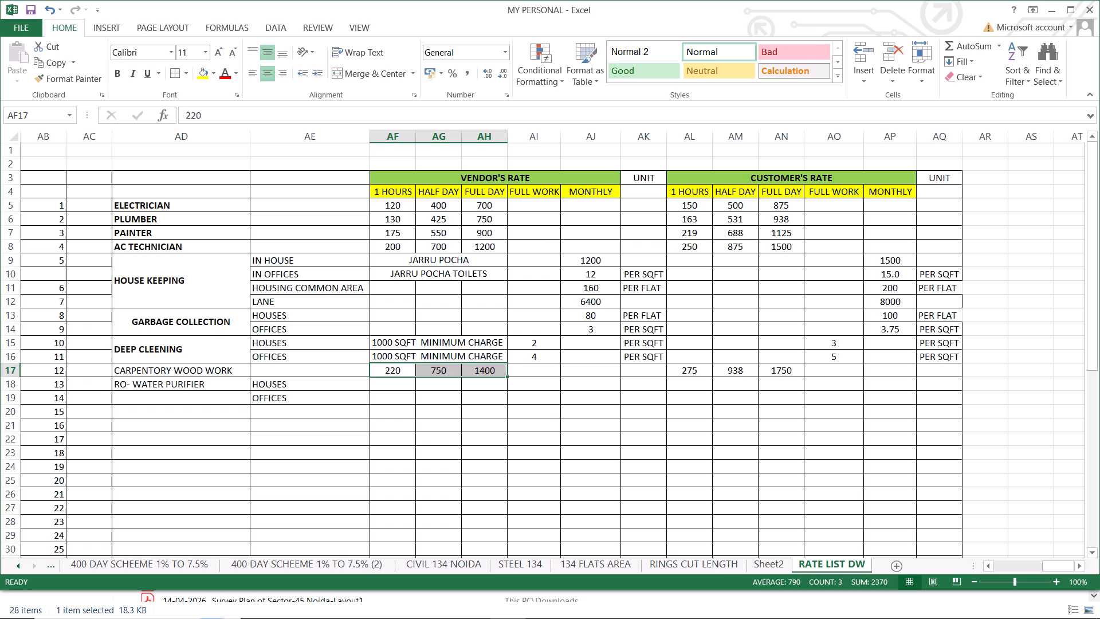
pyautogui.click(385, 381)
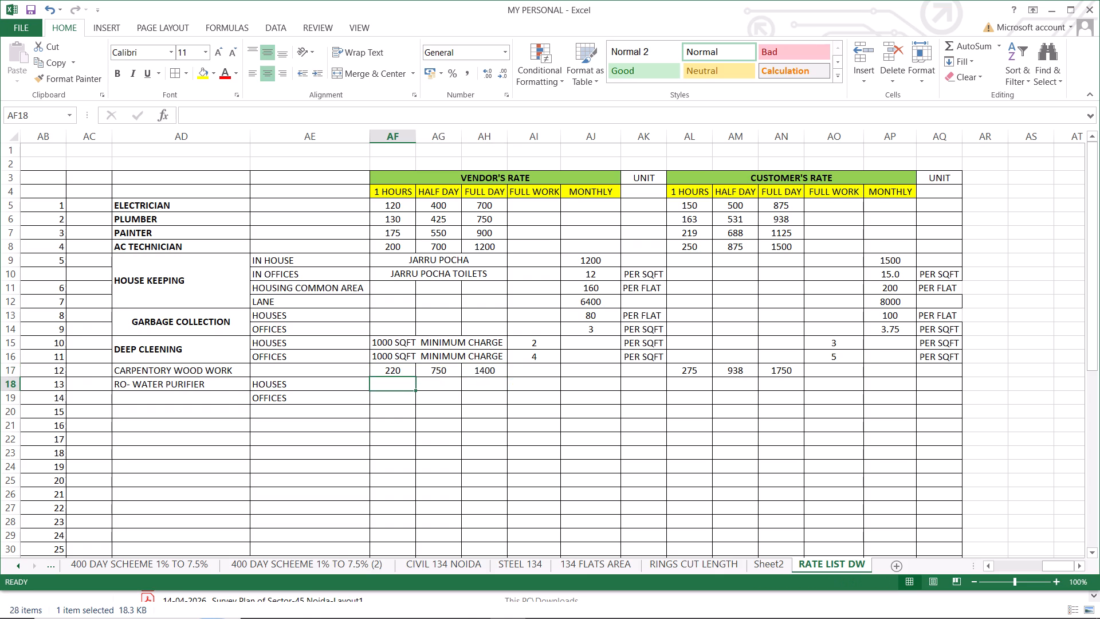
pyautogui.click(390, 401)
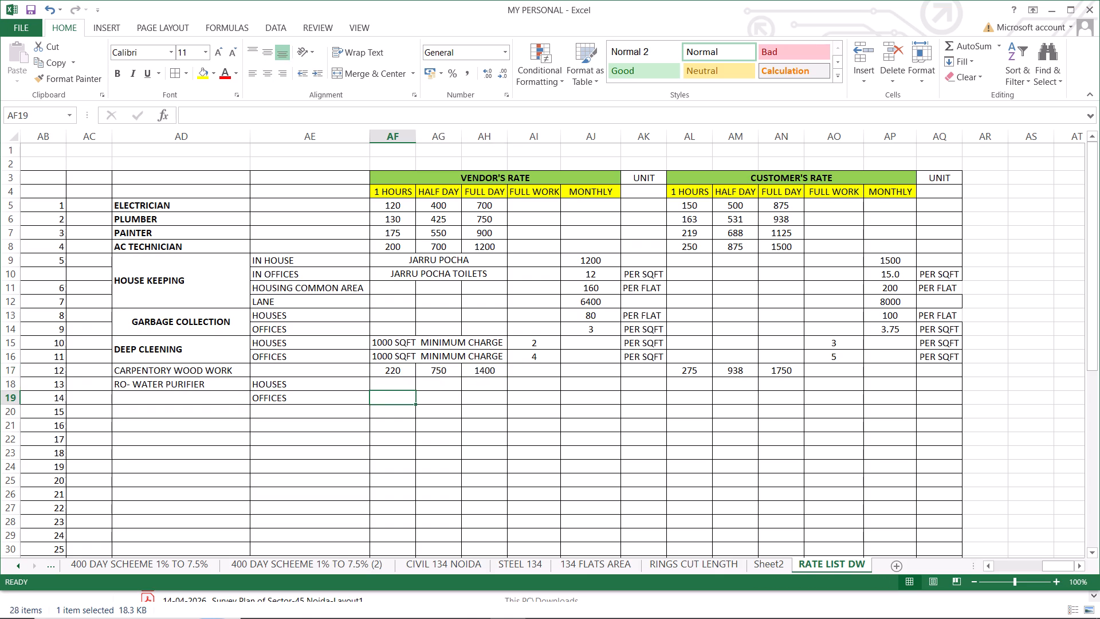
# Merge AD18:AD19 into one RO- WATER PURIFIER cell, with its label vertically centred and left-aligned.
pyautogui.click(191, 379)
pyautogui.moveTo(192, 381); pyautogui.dragTo(190, 397)
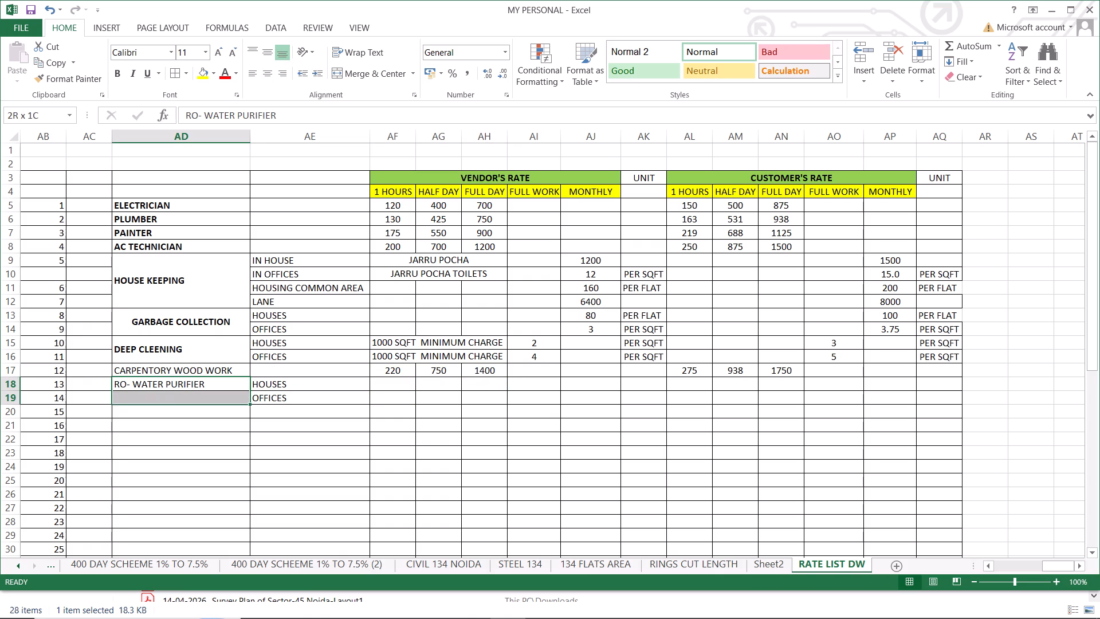
pyautogui.moveTo(190, 397); pyautogui.dragTo(190, 398)
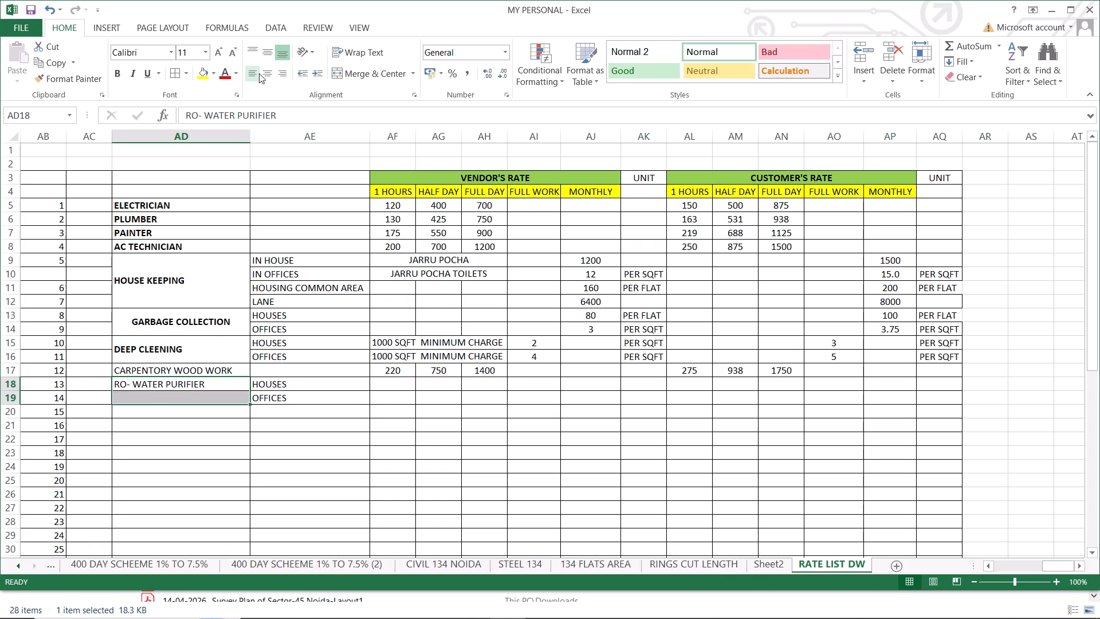
pyautogui.click(264, 73)
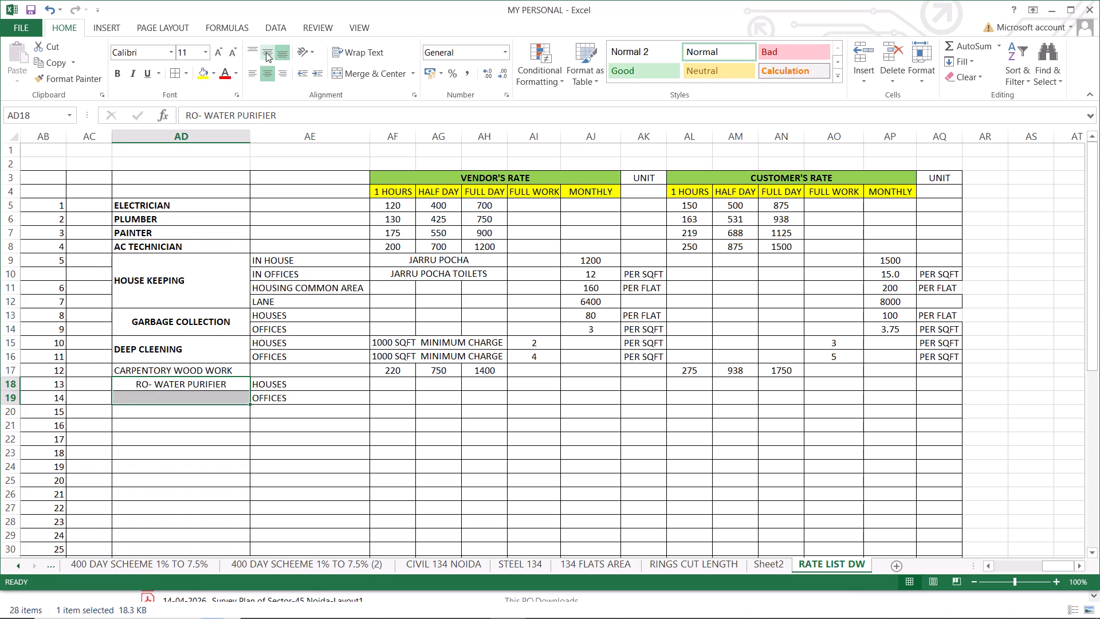
pyautogui.click(266, 52)
pyautogui.click(373, 76)
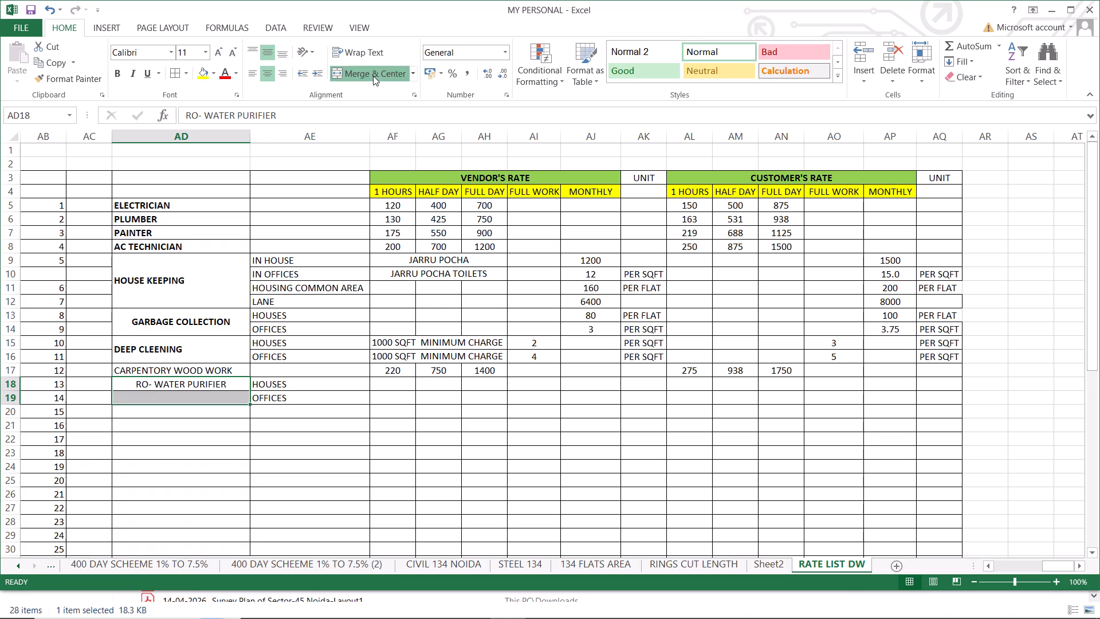
pyautogui.click(247, 72)
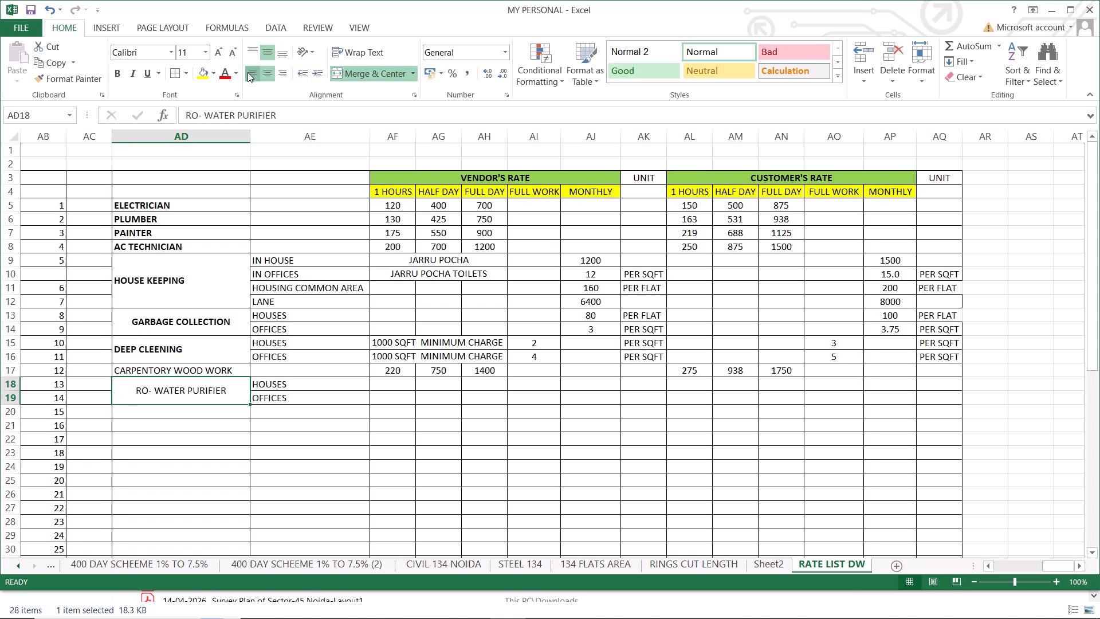
# Enter the vendor's one-hour RO- WATER PURIFIER rates: 200 for HOUSES in AF18 and 250 for OFFICES in AF19.
pyautogui.click(289, 444)
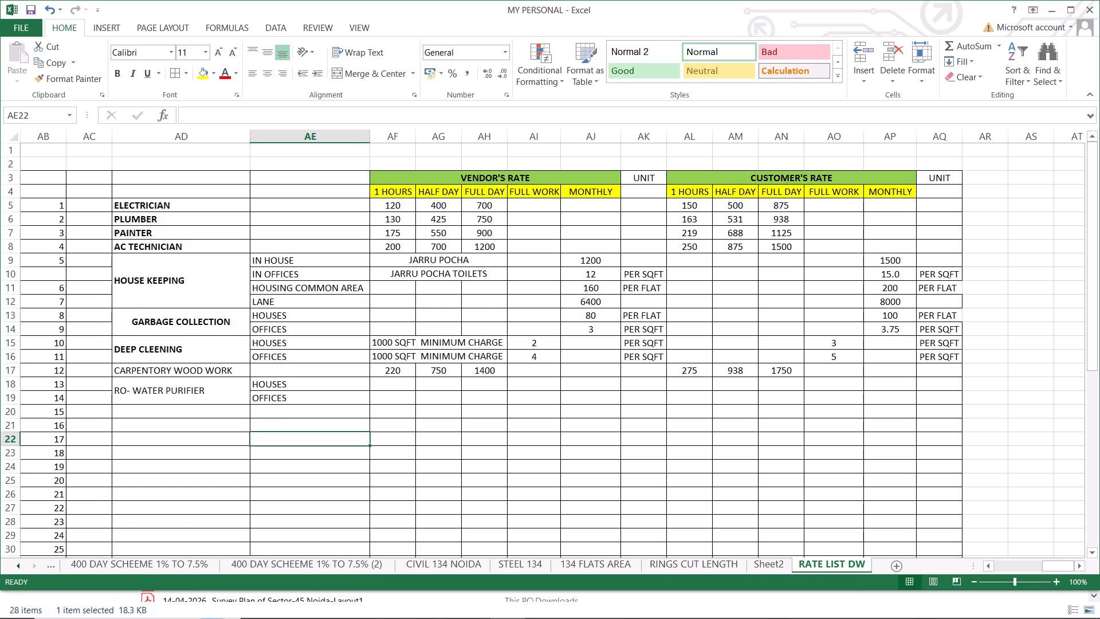
pyautogui.click(317, 392)
pyautogui.click(389, 382)
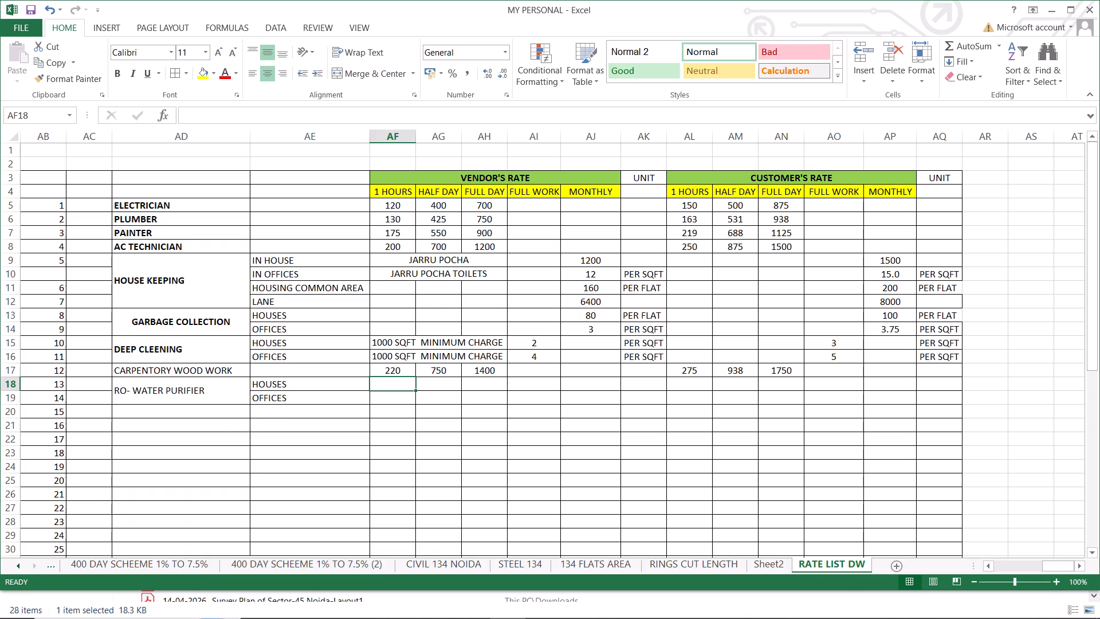
pyautogui.click(447, 387)
pyautogui.click(482, 381)
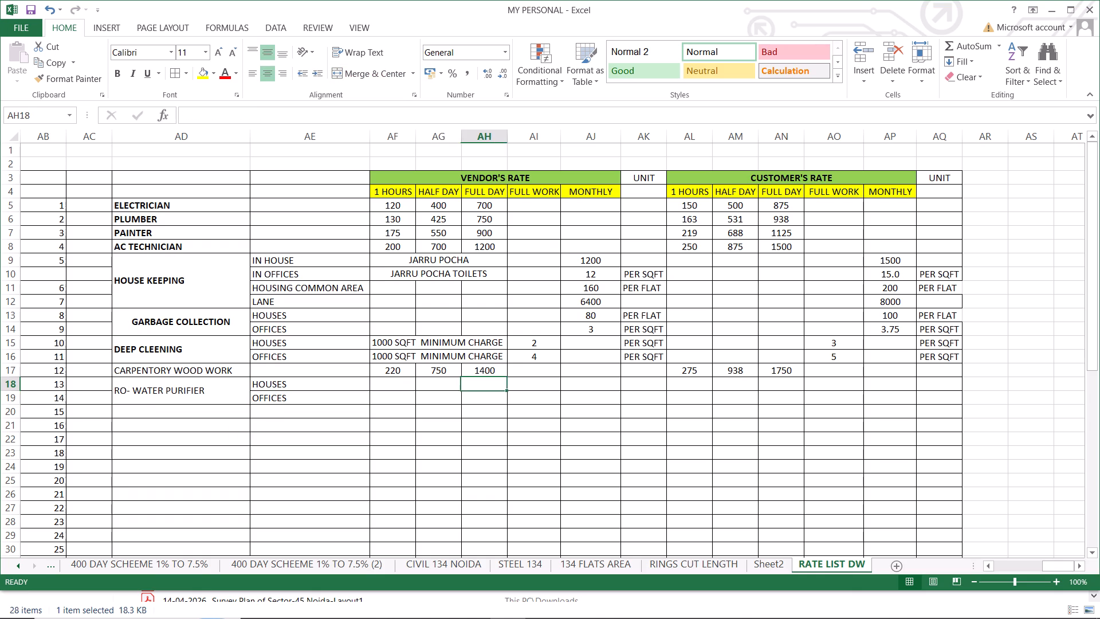
pyautogui.moveTo(390, 382); pyautogui.dragTo(496, 389)
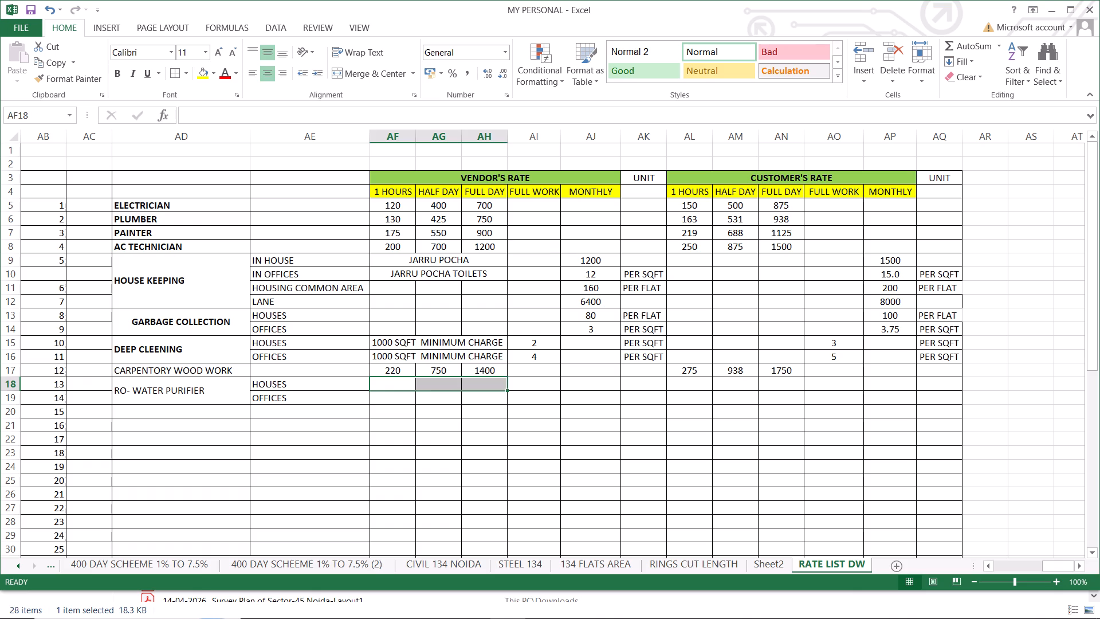
pyautogui.click(396, 376)
pyautogui.click(395, 387)
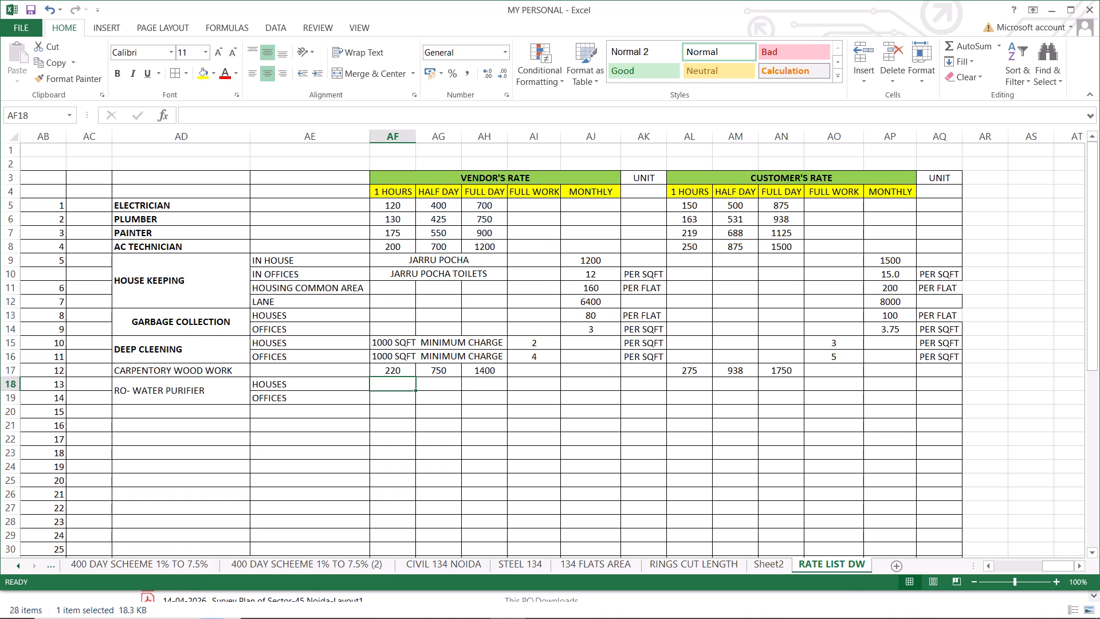
pyautogui.write('200')
pyautogui.click(389, 397)
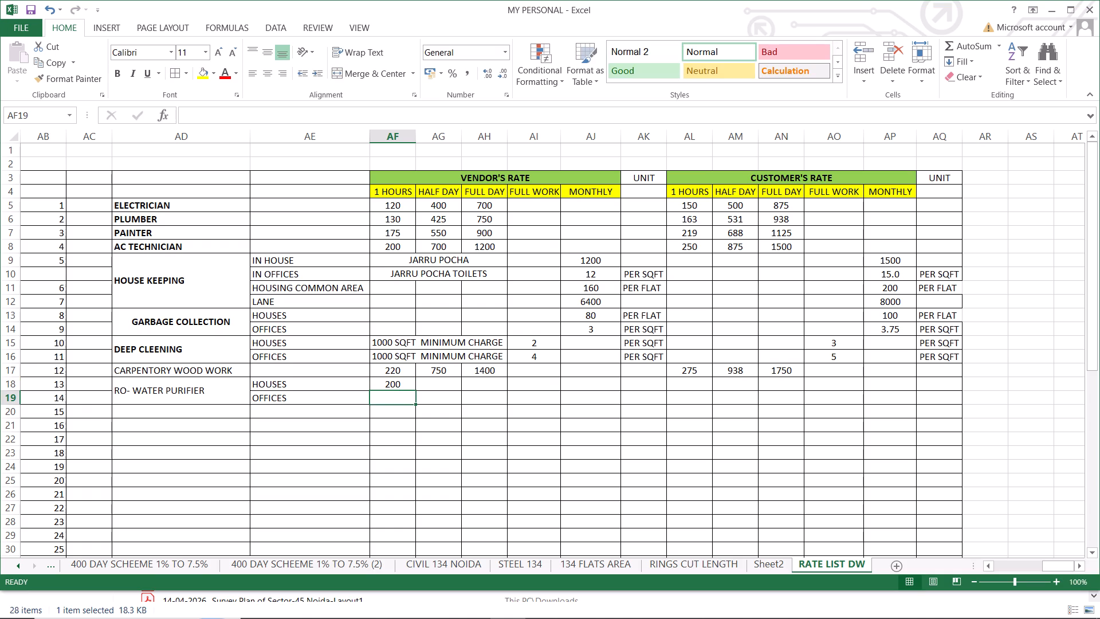
pyautogui.write('250')
# Enter the vendor's half-day RO- WATER PURIFIER rate for OFFICES as 500 in AG19.
pyautogui.click(442, 395)
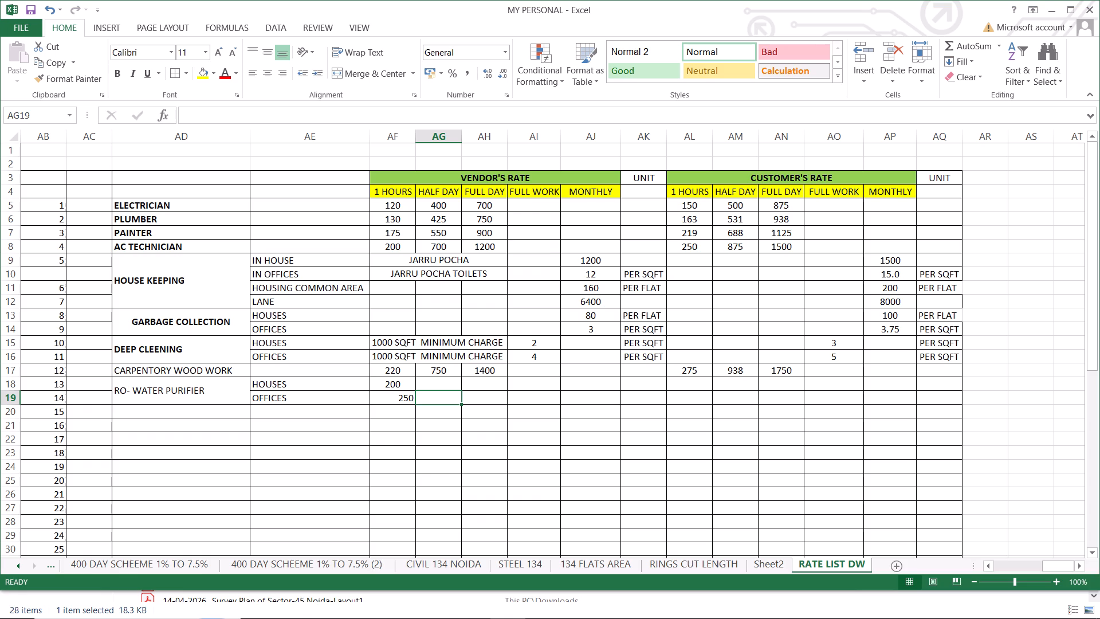
pyautogui.write('500')
pyautogui.press('Return')
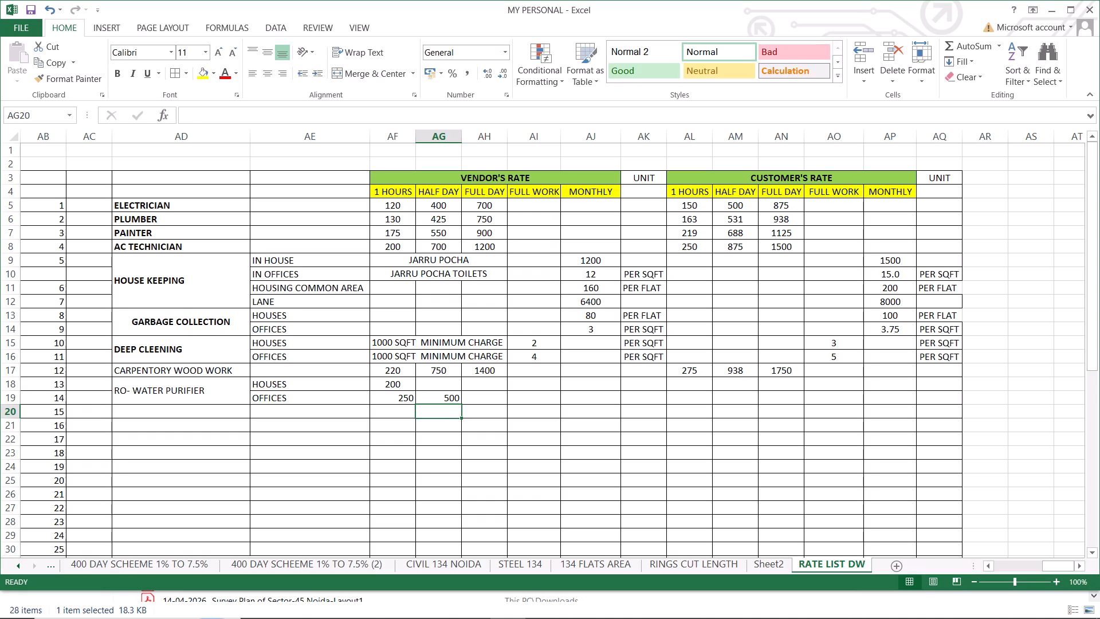
# Centre the vendor's OFFICES rates in AF19:AG19 both horizontally and vertically.
pyautogui.moveTo(400, 397); pyautogui.dragTo(434, 402)
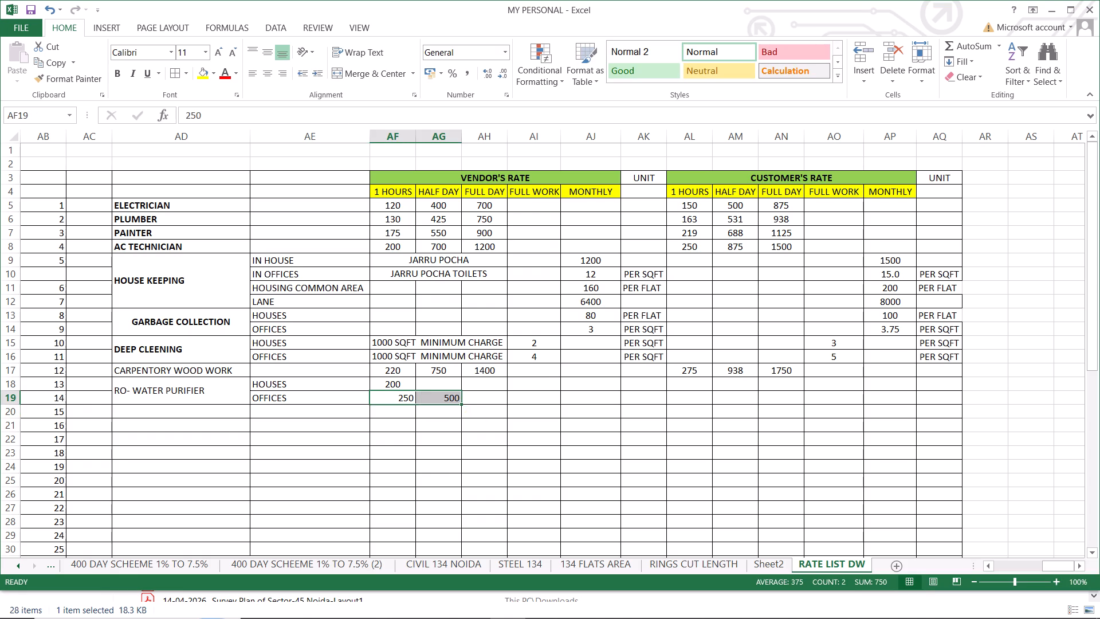
pyautogui.click(266, 72)
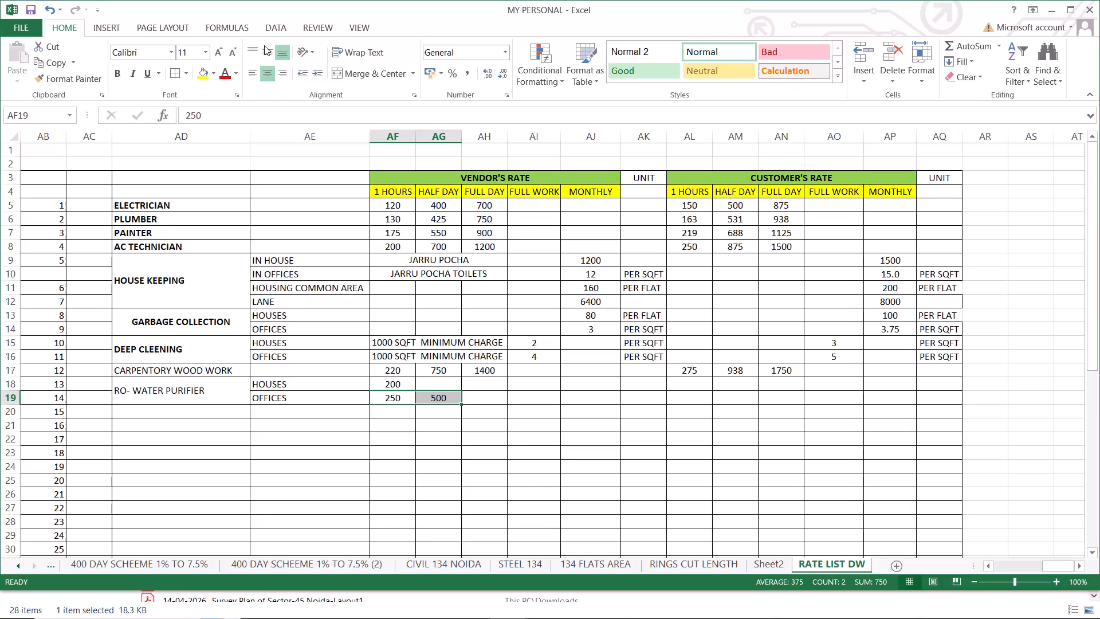
pyautogui.click(267, 50)
pyautogui.click(462, 434)
pyautogui.click(451, 399)
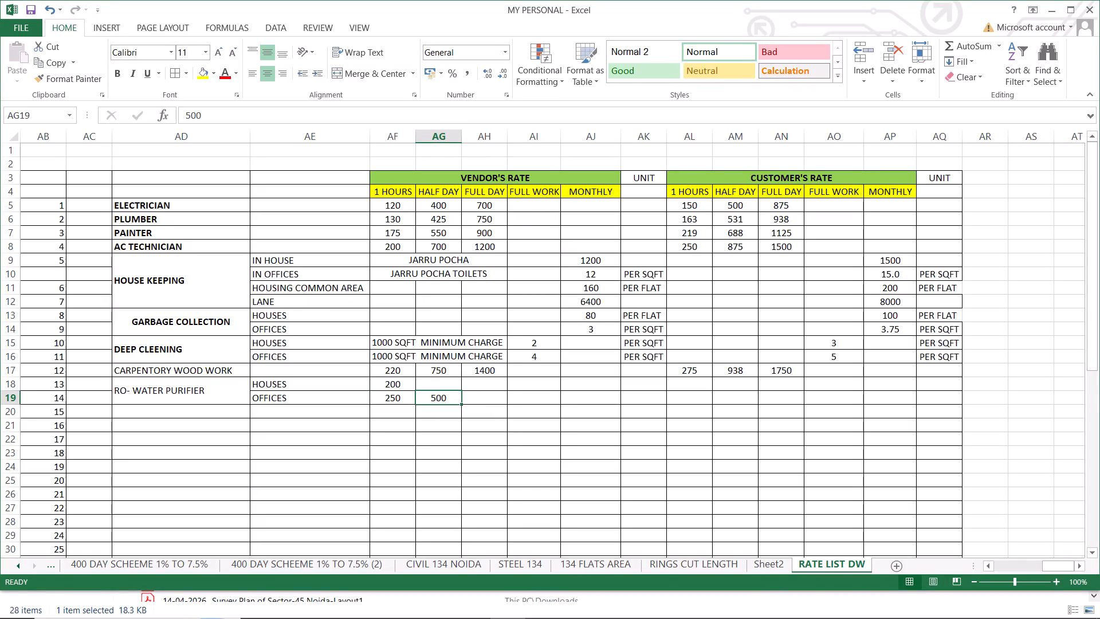
# Enter the vendor's full-day RO- WATER PURIFIER rate for OFFICES as 1200 in AH19.
pyautogui.click(393, 385)
pyautogui.click(436, 397)
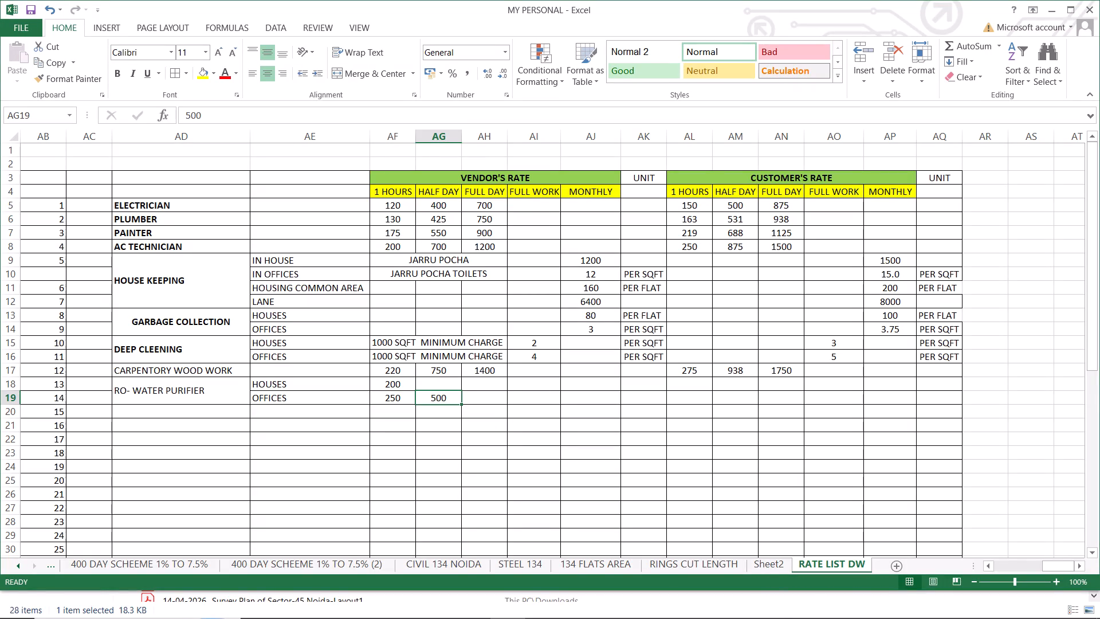
pyautogui.click(483, 397)
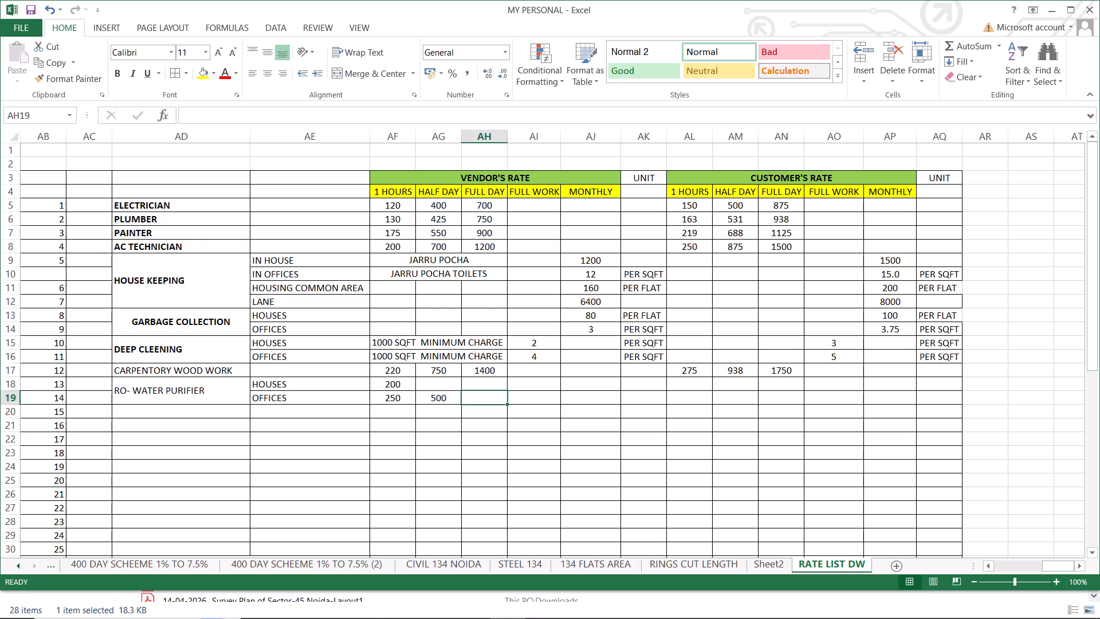
pyautogui.write('1500')
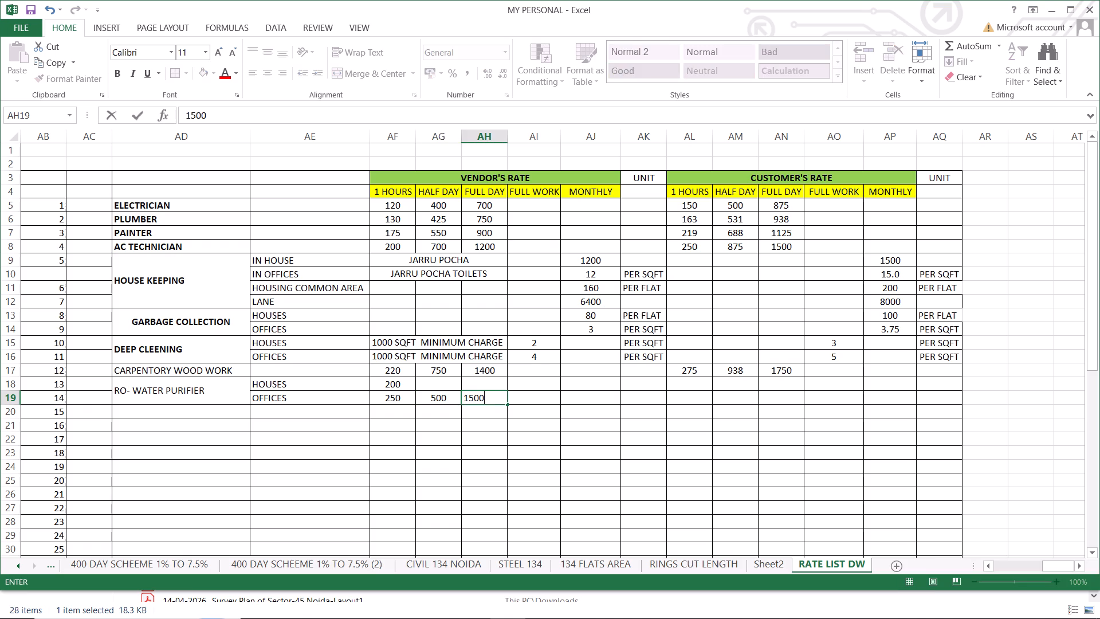
pyautogui.press('BackSpace')
pyautogui.press('BackSpace')
pyautogui.press('BackSpace')
pyautogui.write('200')
pyautogui.press('Return')
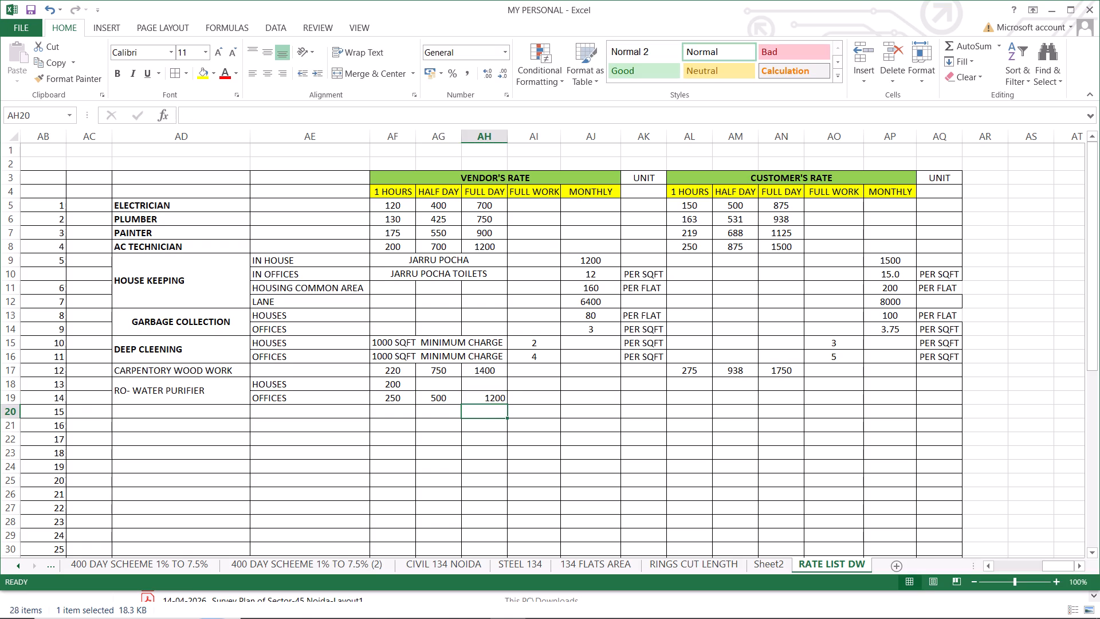
# Fill the customer rate formulas from AL17:AN17 down through row 19 for both RO- WATER PURIFIER rows.
pyautogui.click(395, 393)
pyautogui.click(395, 382)
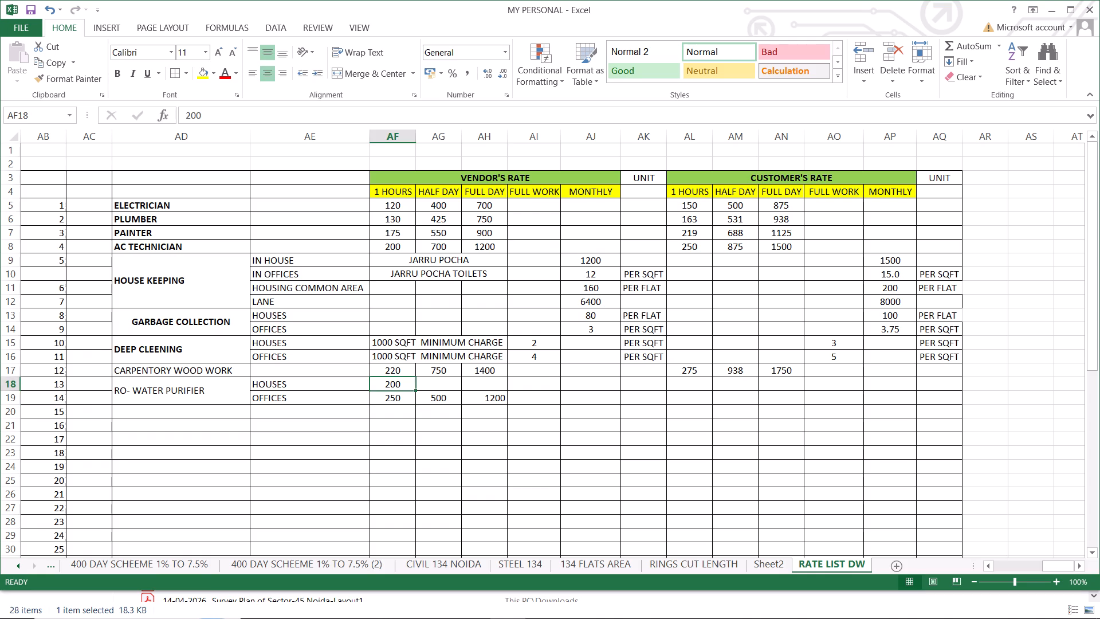
pyautogui.moveTo(687, 370); pyautogui.dragTo(773, 372)
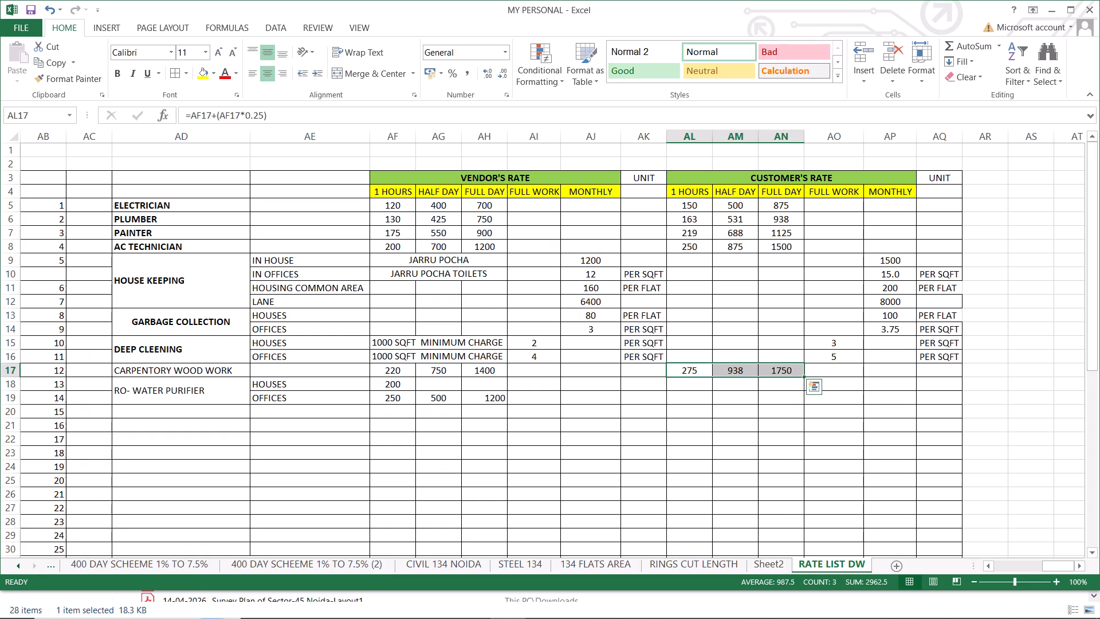
pyautogui.moveTo(806, 376); pyautogui.dragTo(806, 401)
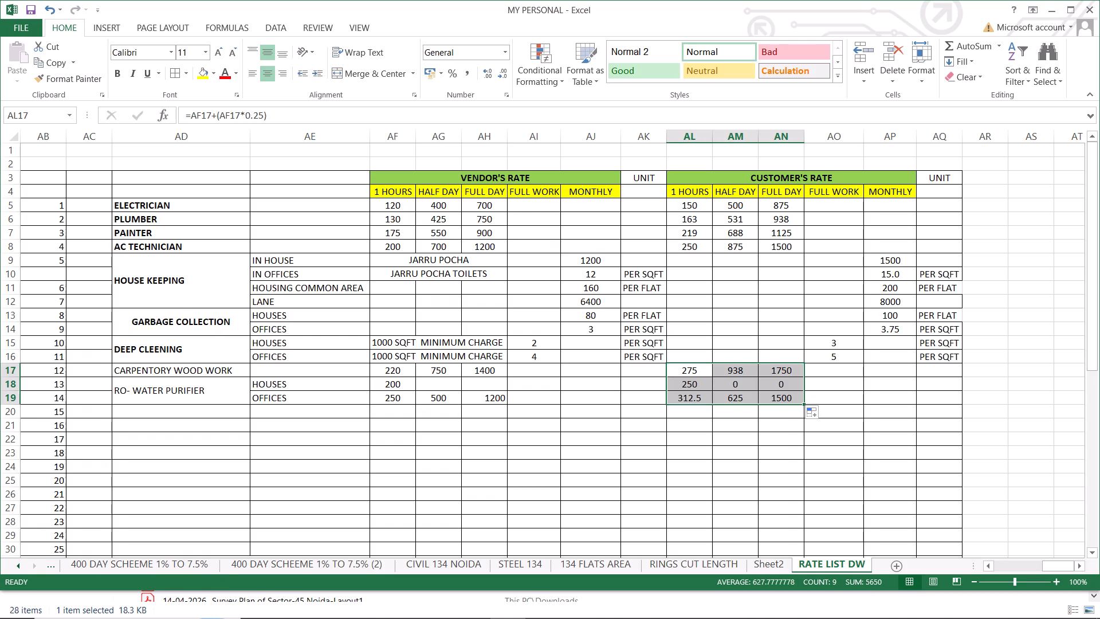
# Clear the half-day and full-day customer rates for RO- WATER PURIFIER HOUSES in AM18:AN18.
pyautogui.moveTo(732, 388); pyautogui.dragTo(773, 386)
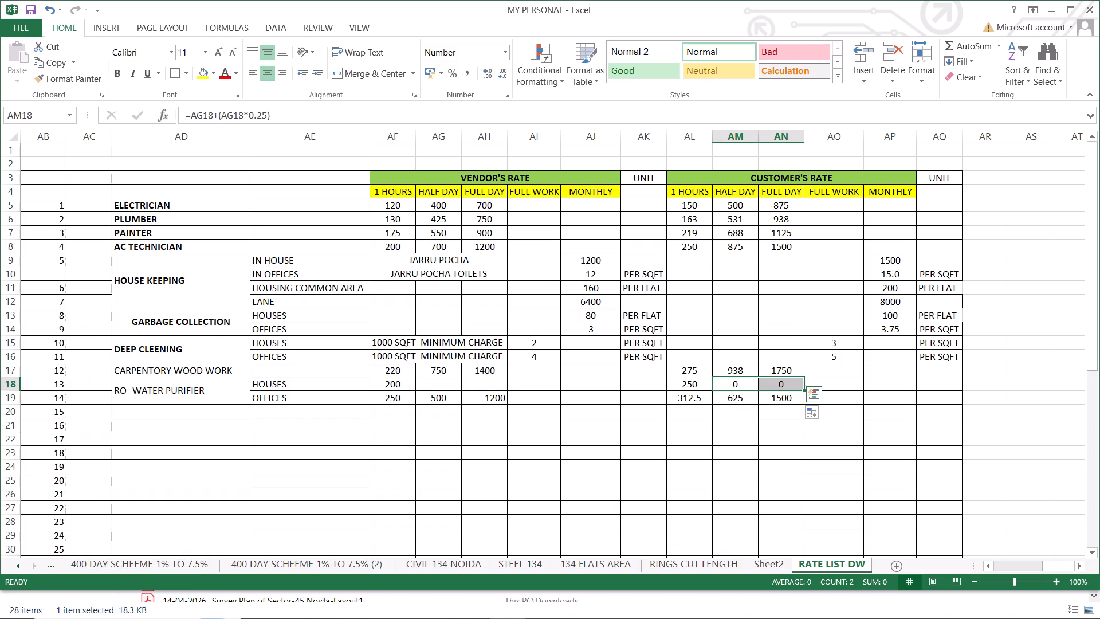
pyautogui.press('Delete')
pyautogui.click(732, 436)
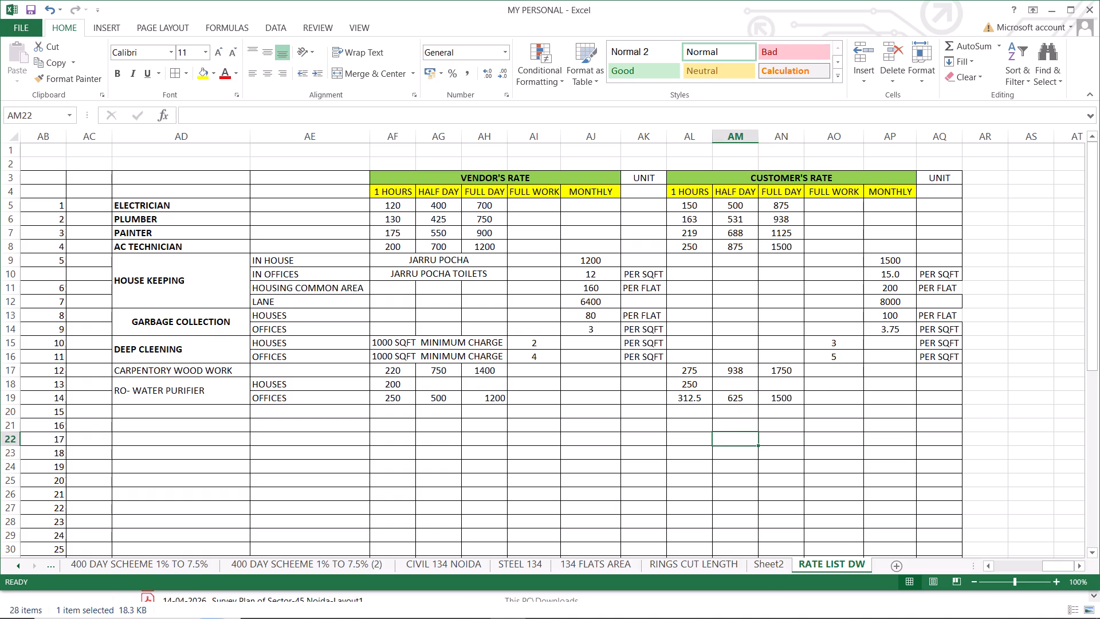
# Check the customer formula in AL18 and format the one-hour OFFICES rate in AL19 to show no decimals.
pyautogui.click(411, 387)
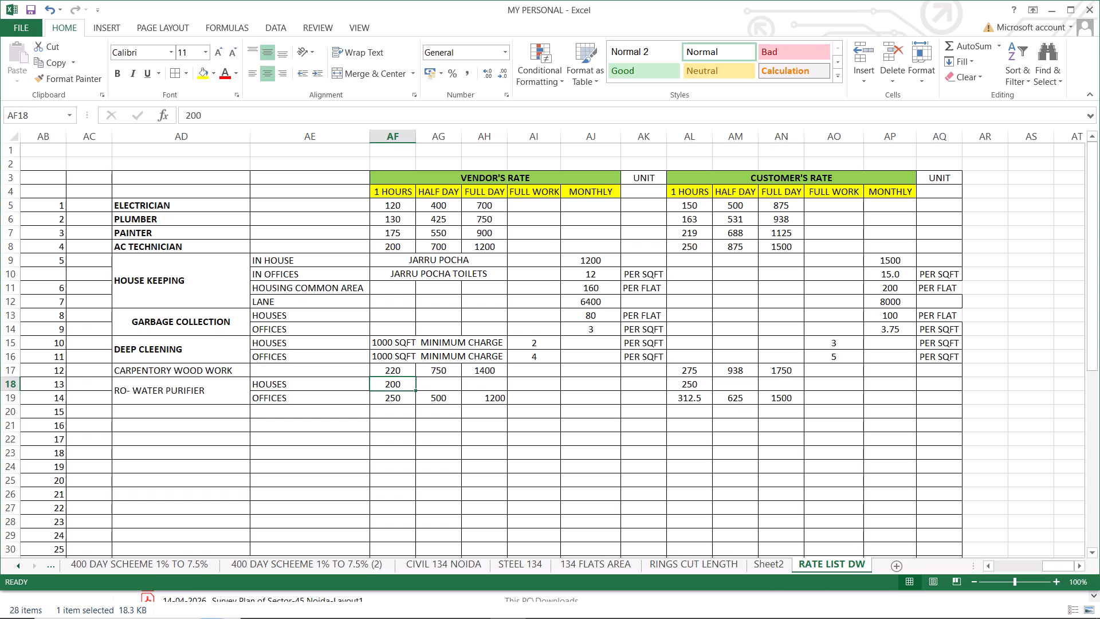
pyautogui.click(697, 390)
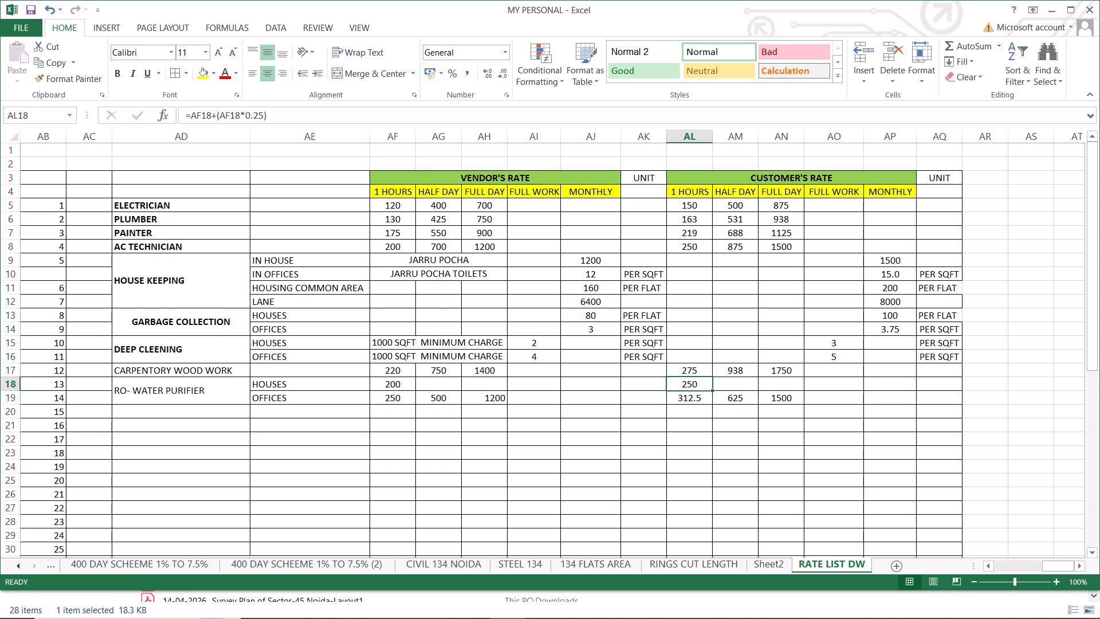
pyautogui.click(785, 402)
pyautogui.click(698, 398)
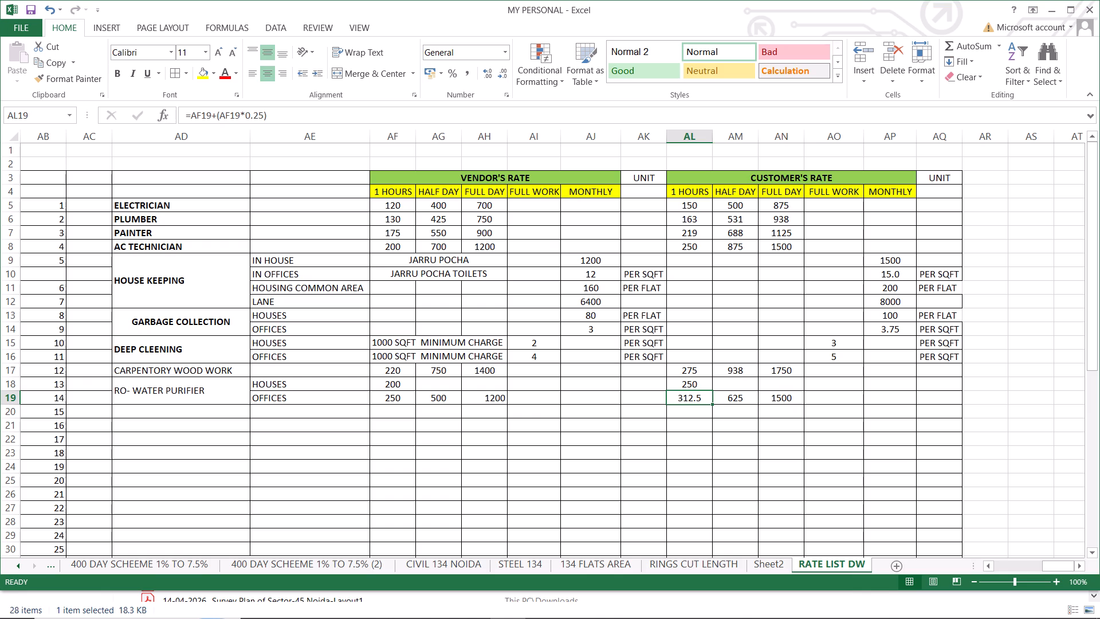
pyautogui.click(505, 77)
pyautogui.click(749, 441)
# Review the customer rate formulas, the vendor's DEEP CLEENING rates, and the GARBAGE COLLECTION rates and unit for OFFICES.
pyautogui.click(749, 366)
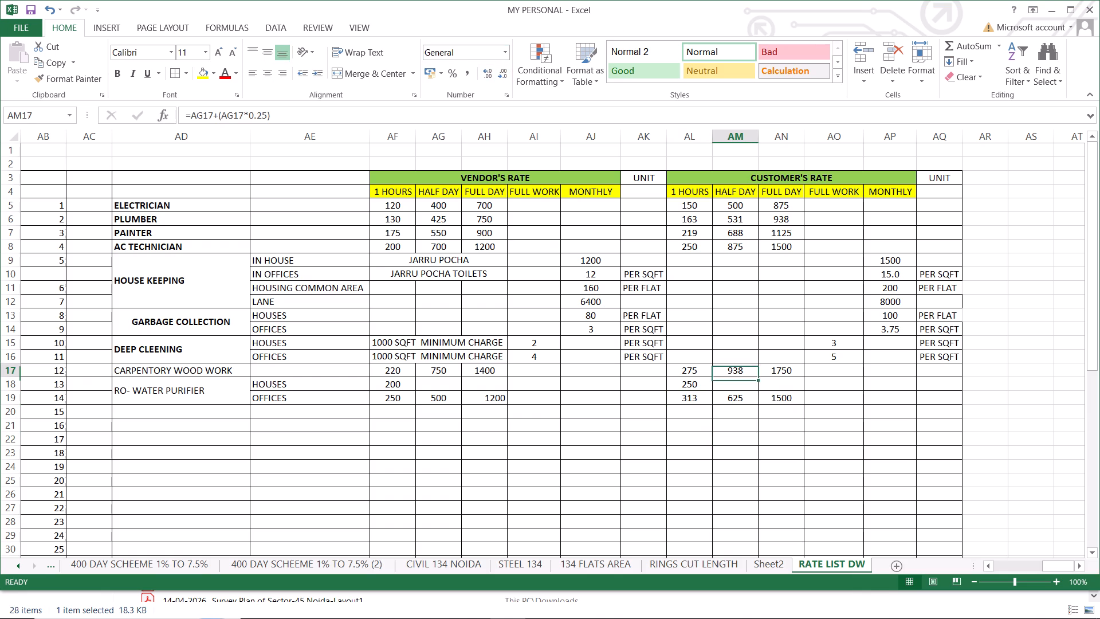
pyautogui.click(774, 364)
pyautogui.click(776, 399)
pyautogui.click(835, 357)
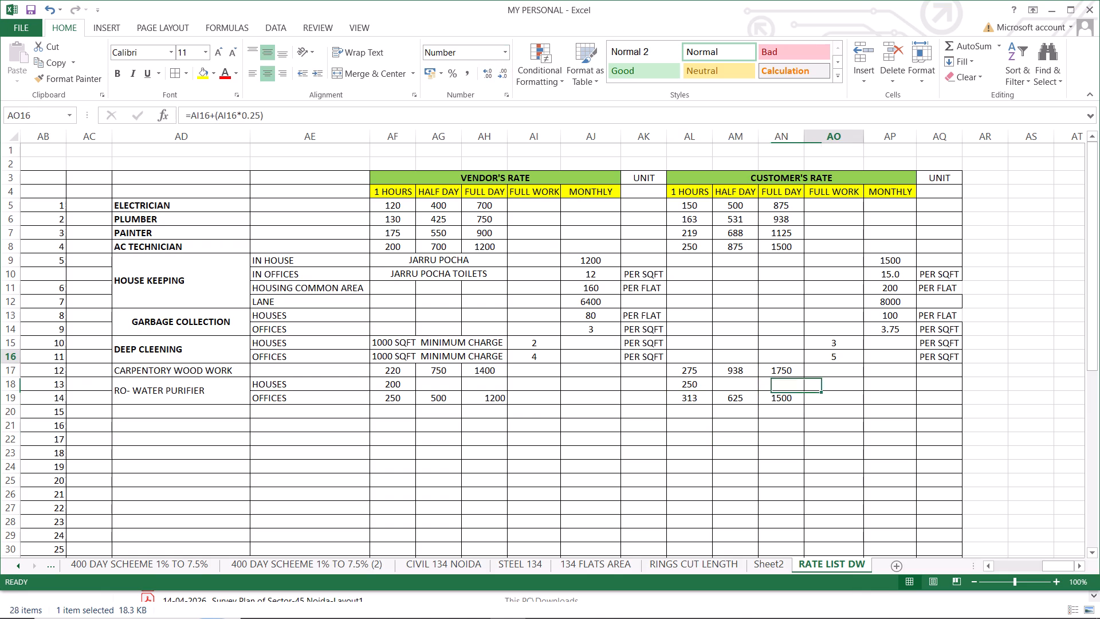
pyautogui.moveTo(689, 370); pyautogui.dragTo(740, 406)
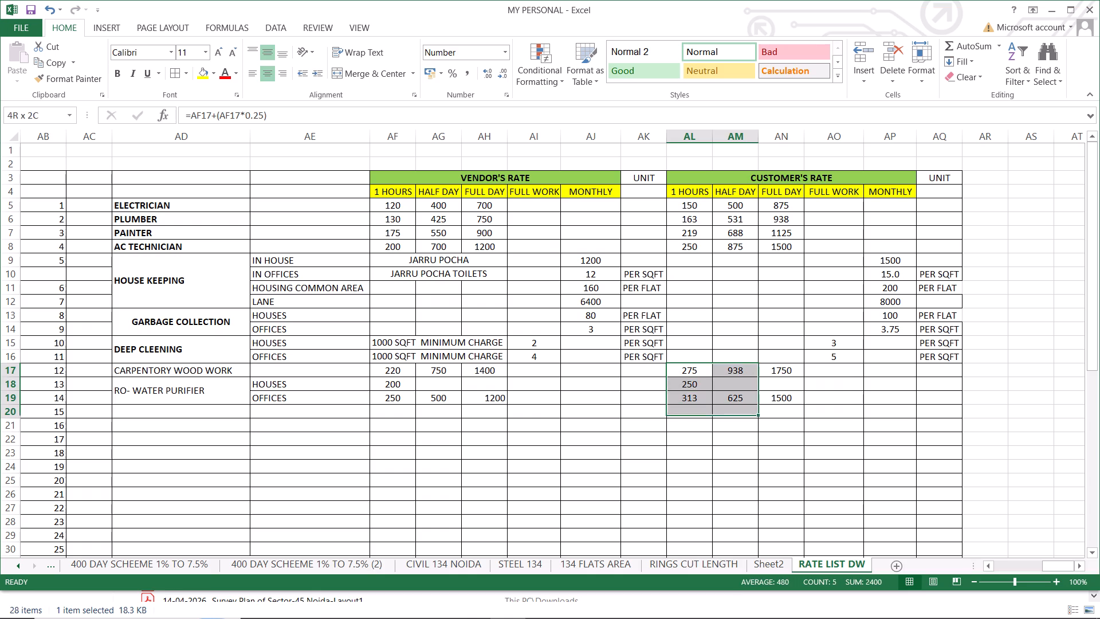
pyautogui.moveTo(740, 406); pyautogui.dragTo(781, 401)
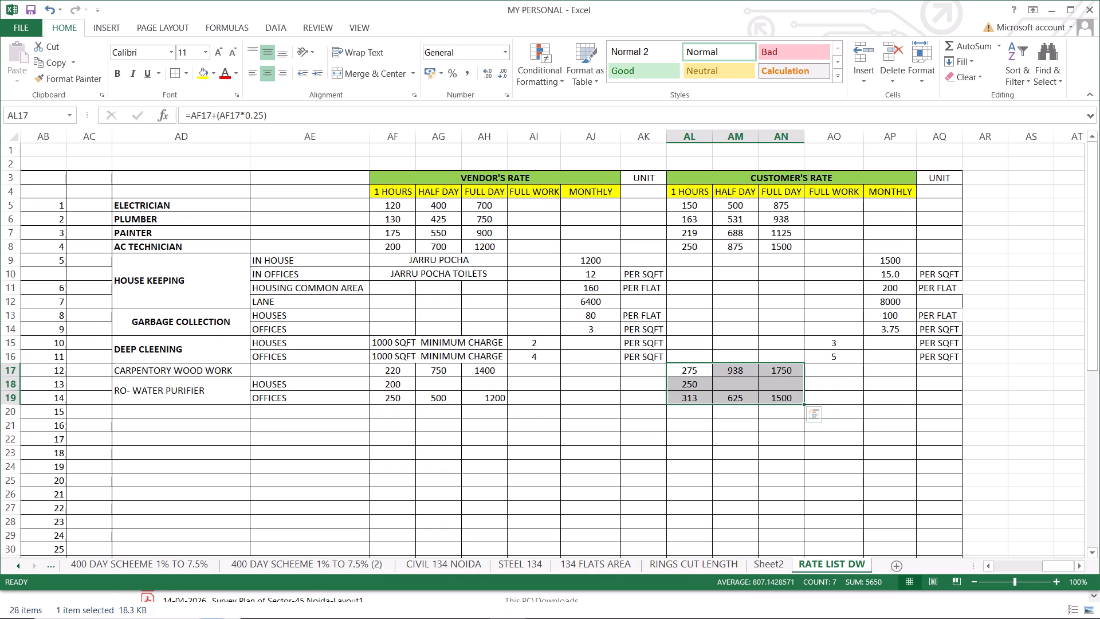
pyautogui.moveTo(540, 343); pyautogui.dragTo(542, 356)
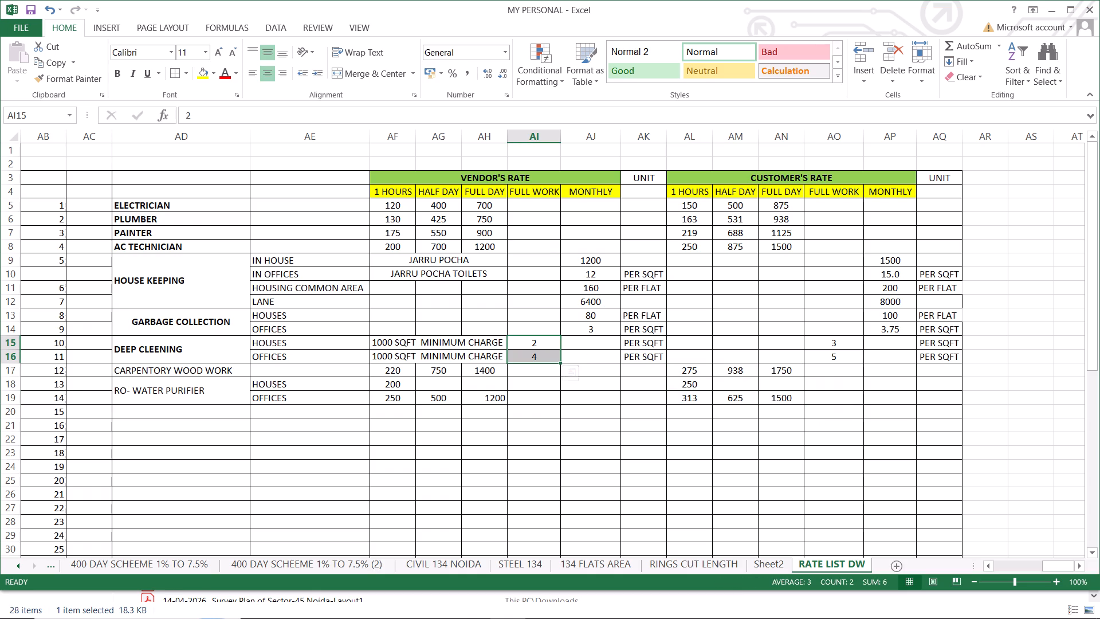
pyautogui.scroll(-1, 848, 403)
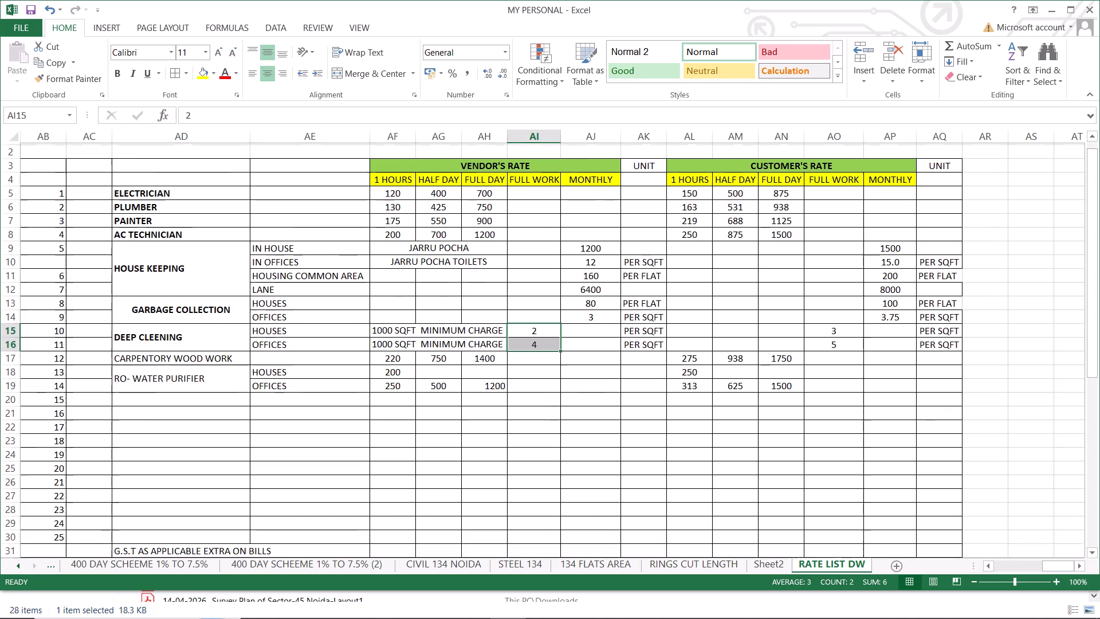
pyautogui.scroll(-1, 848, 403)
pyautogui.scroll(2, 847, 402)
pyautogui.click(896, 330)
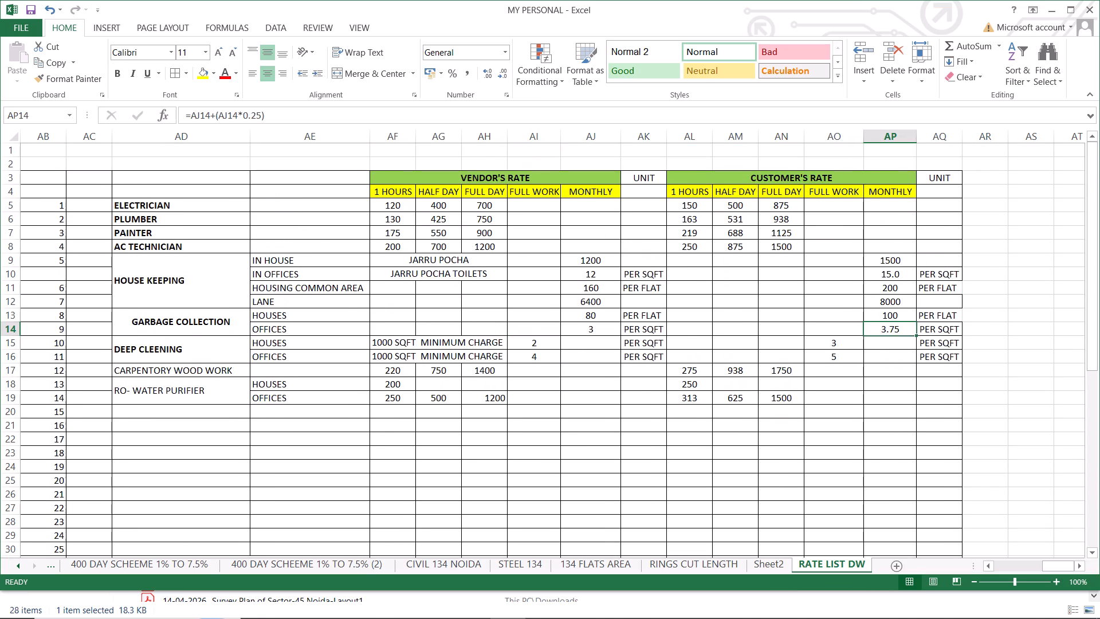
pyautogui.click(940, 330)
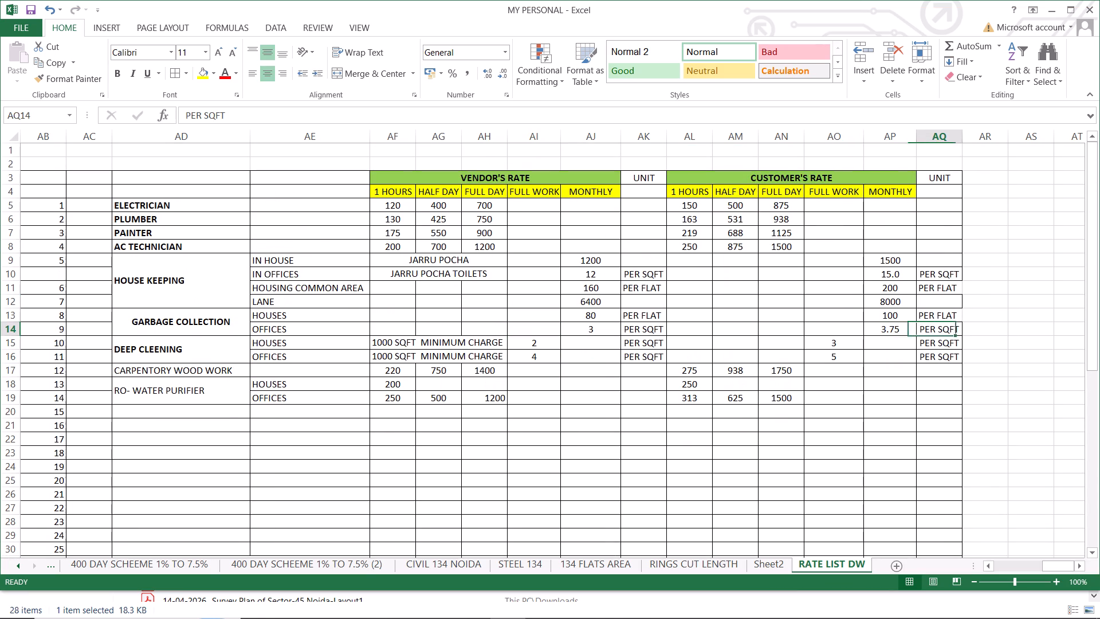
pyautogui.click(599, 327)
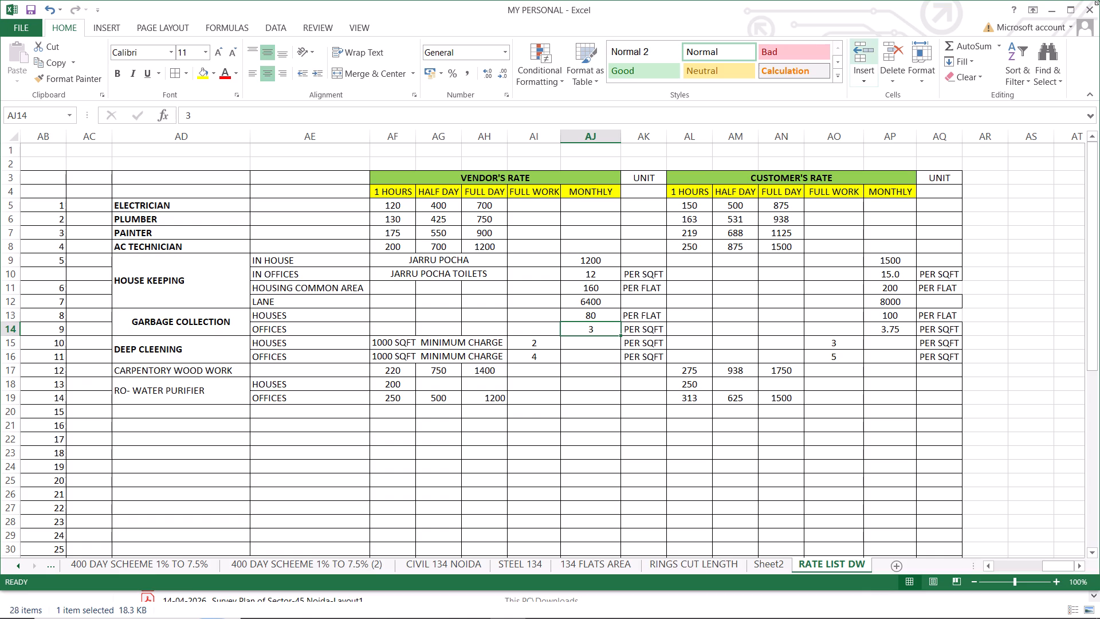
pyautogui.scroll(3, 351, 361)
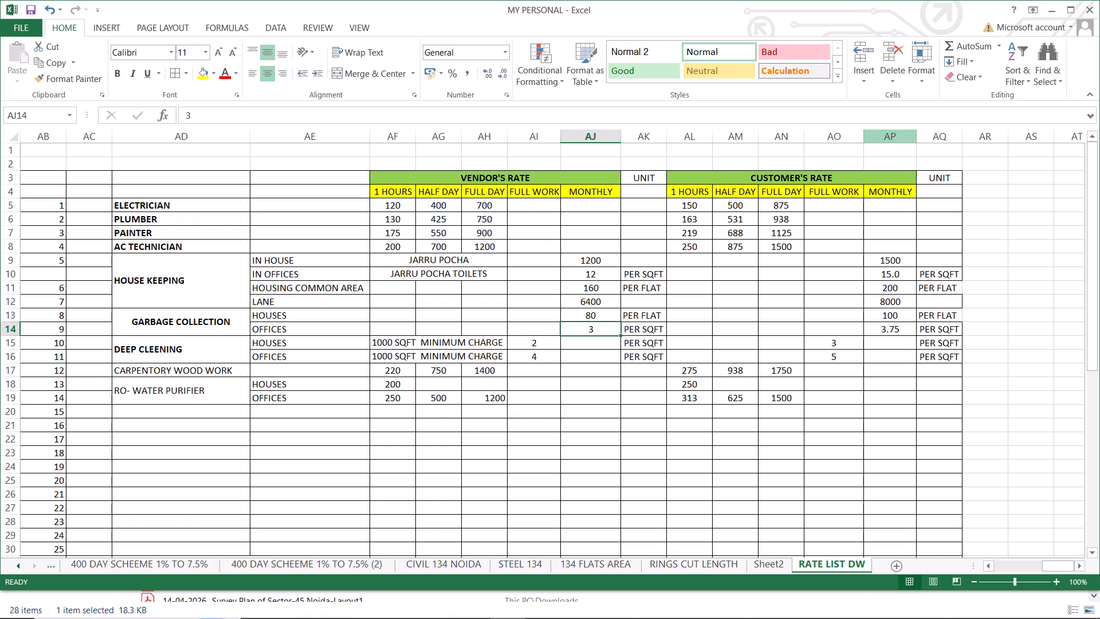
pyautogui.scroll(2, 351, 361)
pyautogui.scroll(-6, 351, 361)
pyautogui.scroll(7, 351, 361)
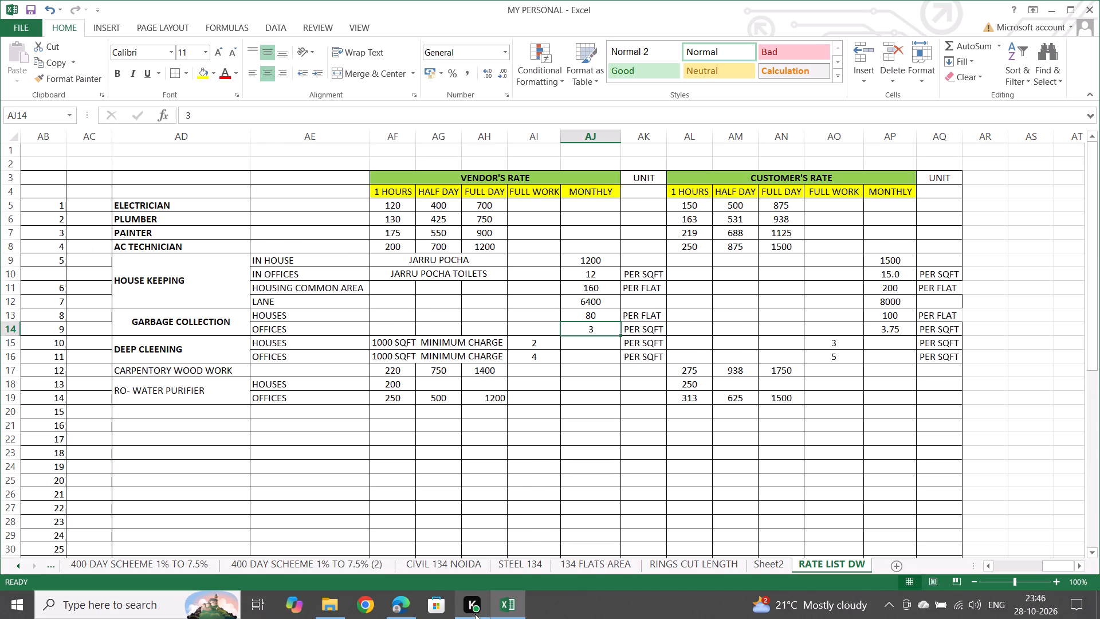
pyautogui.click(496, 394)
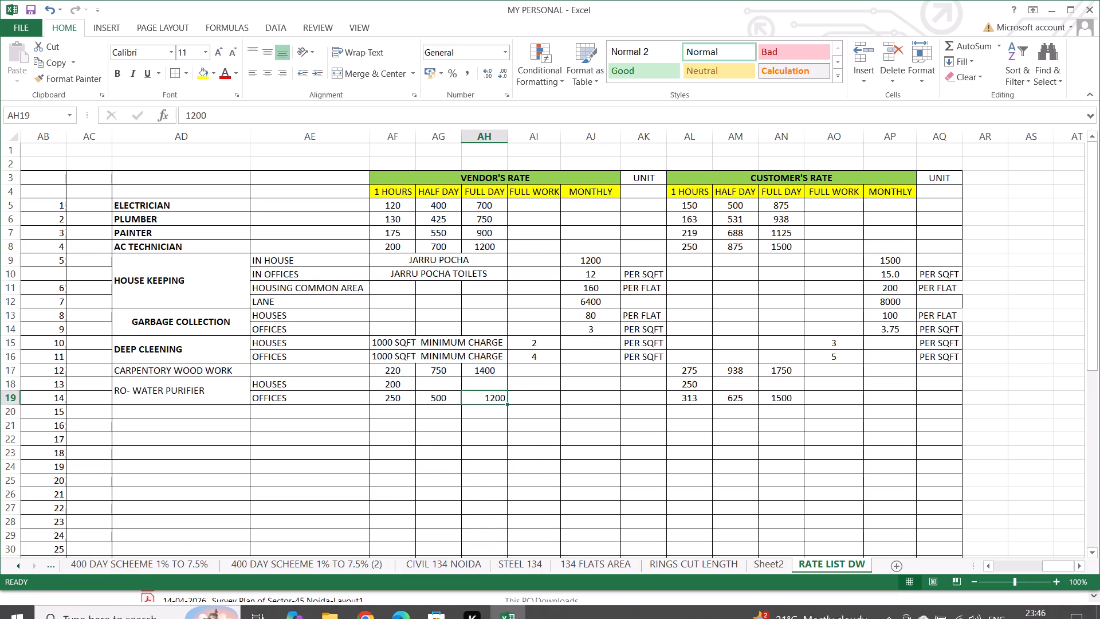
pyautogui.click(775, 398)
# Make the DEEP CLEENING, CARPENTORY WOOD WORK and RO- WATER PURIFIER service names in column AD bold.
pyautogui.scroll(-3, 682, 390)
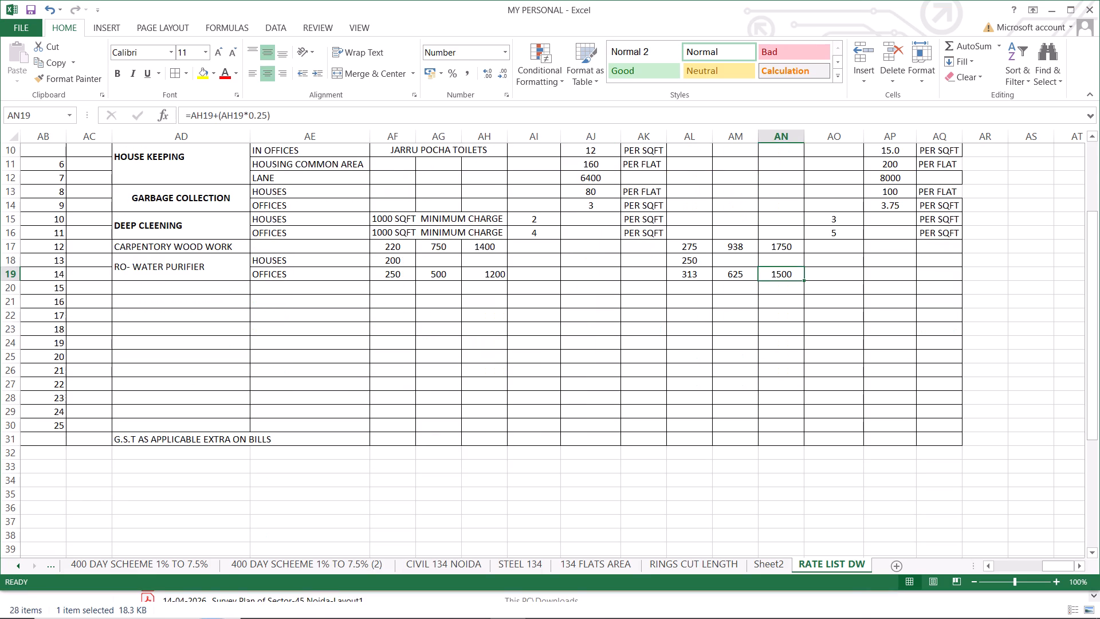
pyautogui.click(158, 294)
pyautogui.moveTo(155, 239); pyautogui.dragTo(159, 266)
pyautogui.click(117, 75)
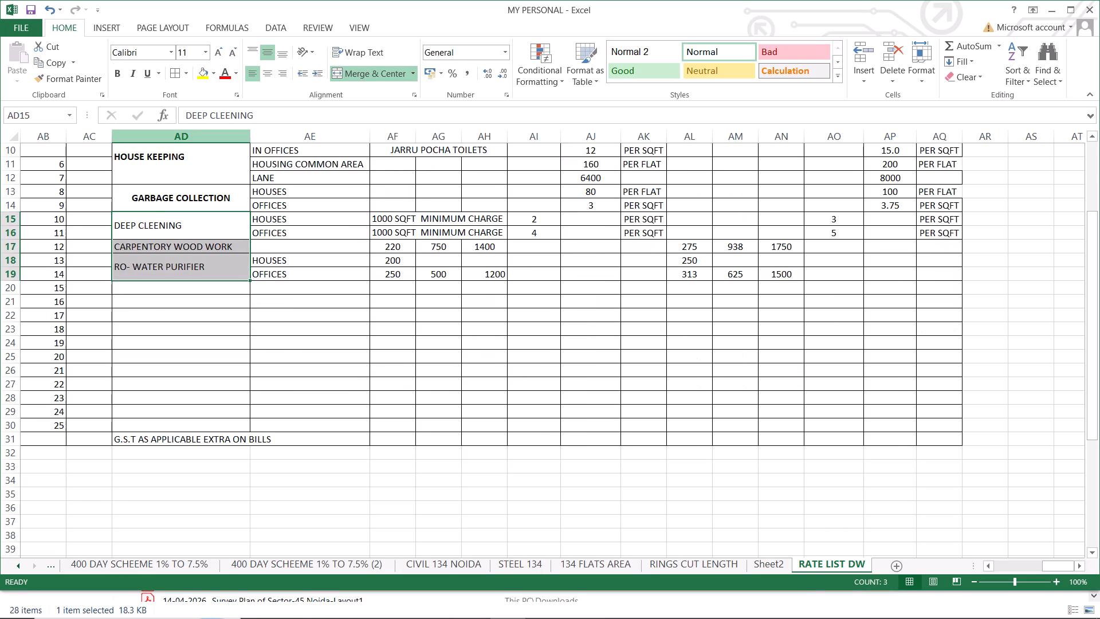
pyautogui.click(121, 72)
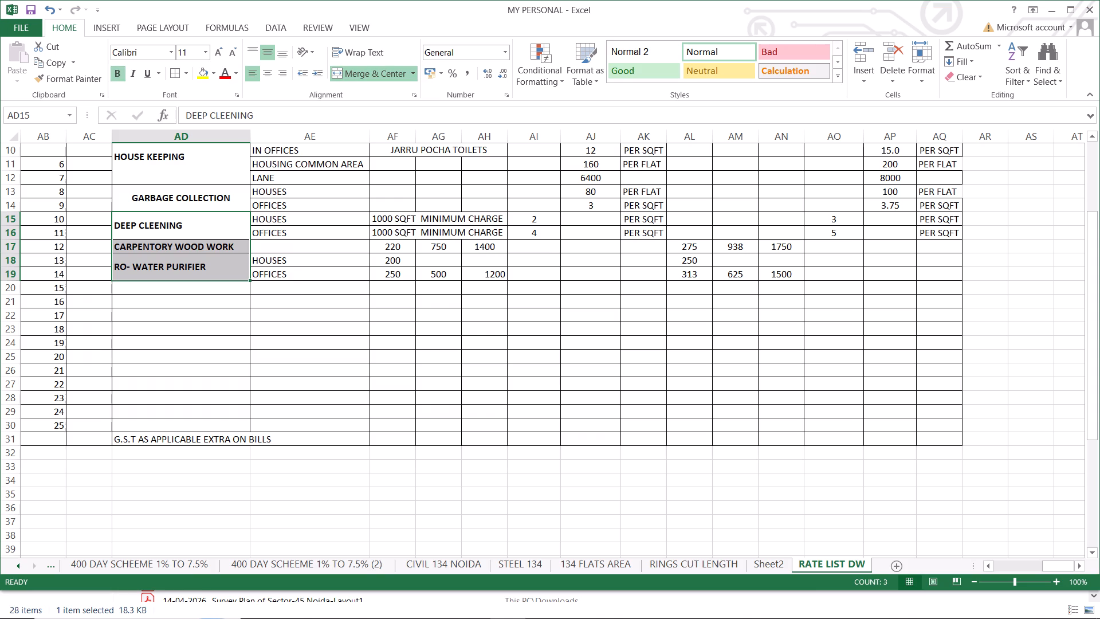
pyautogui.click(423, 366)
# Save the MY PERSONAL workbook and close it.
pyautogui.scroll(7, 423, 366)
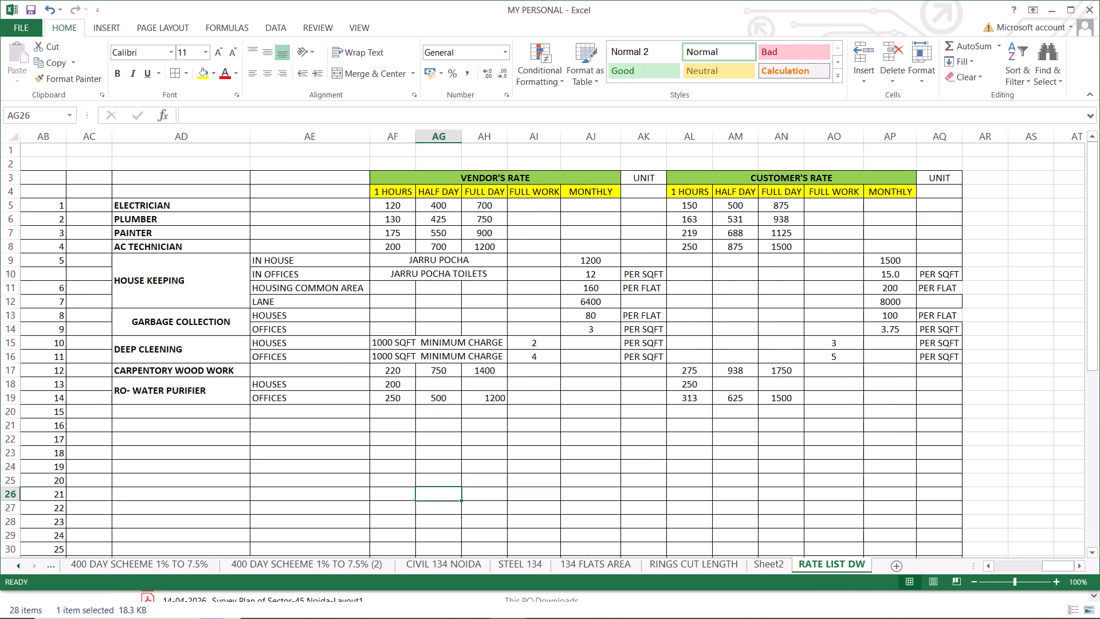
pyautogui.click(36, 10)
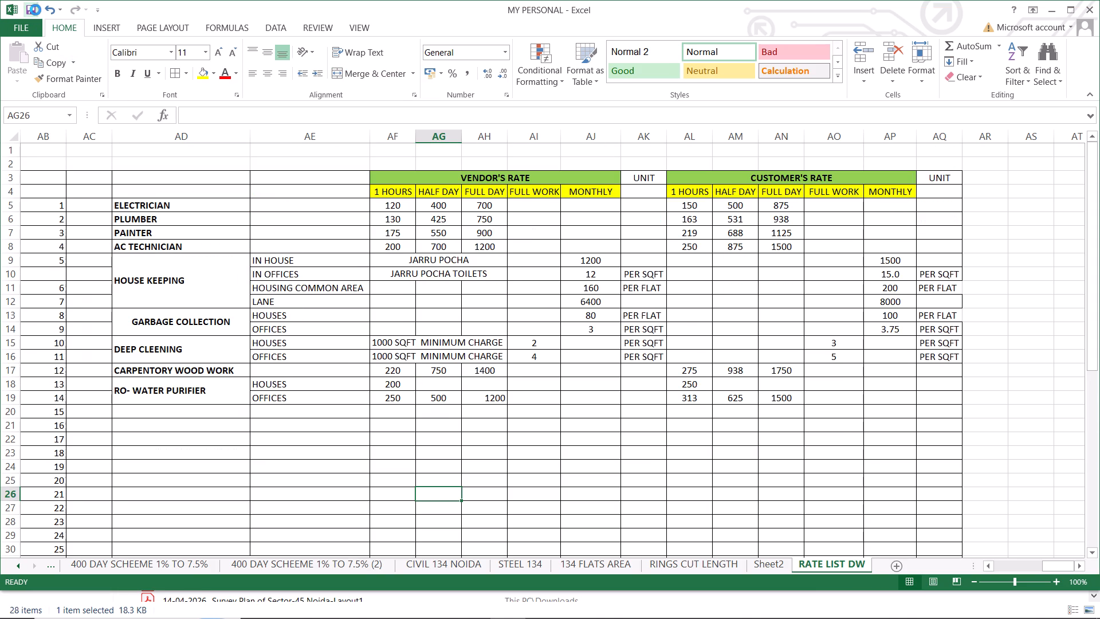
pyautogui.click(36, 10)
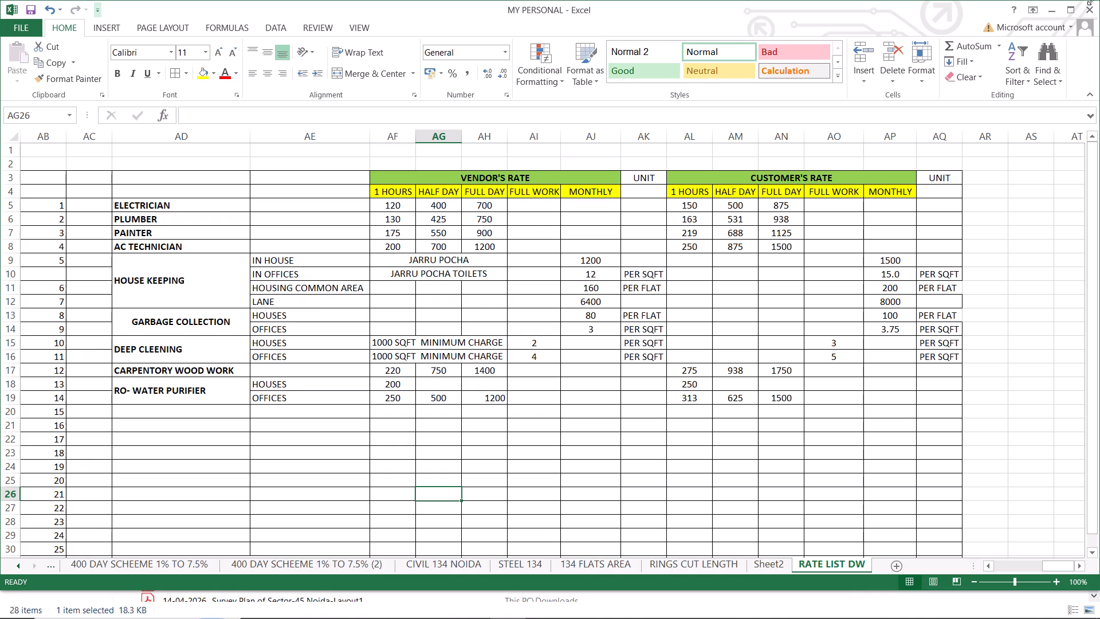
pyautogui.click(1083, 11)
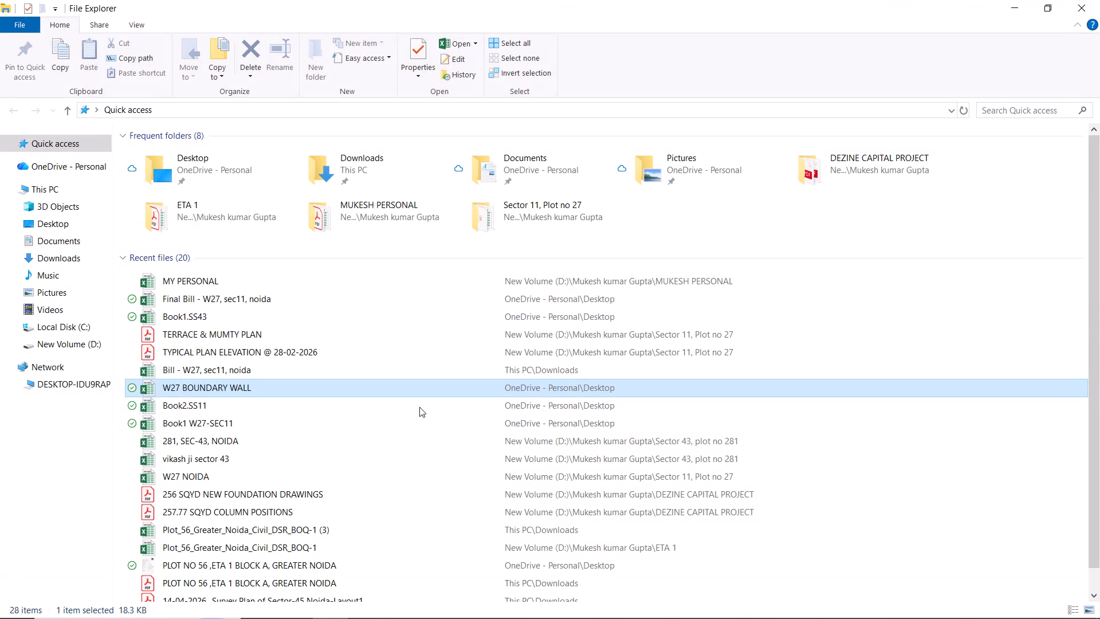